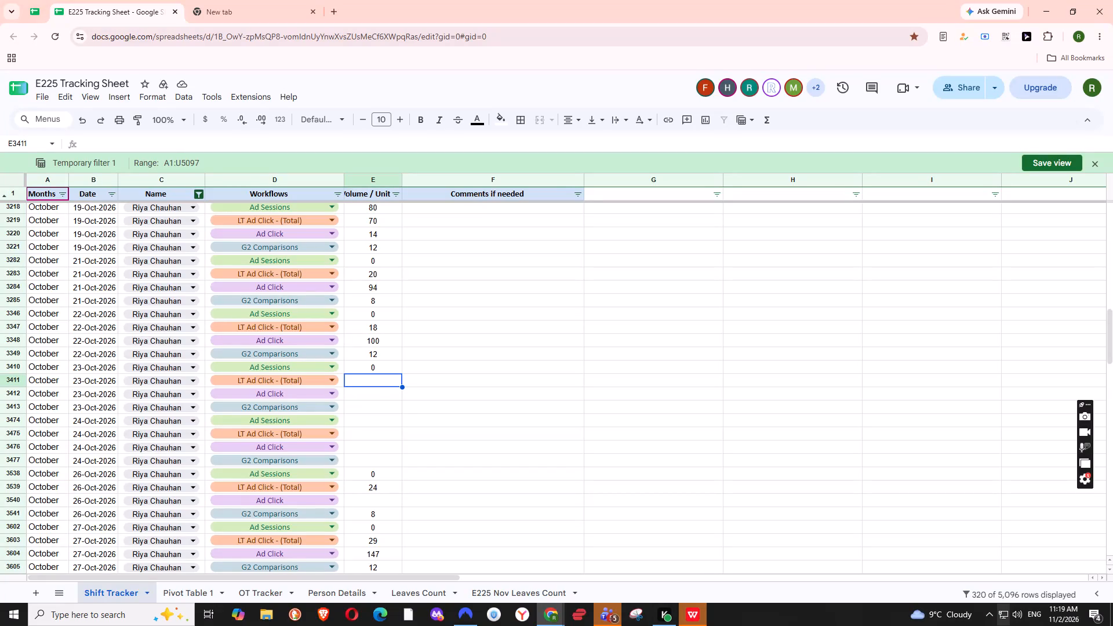
Check the Weekly Status sheet of the bookmarked Master Copy Sheet in the other browser tab, closing it when done.
click(272, 0)
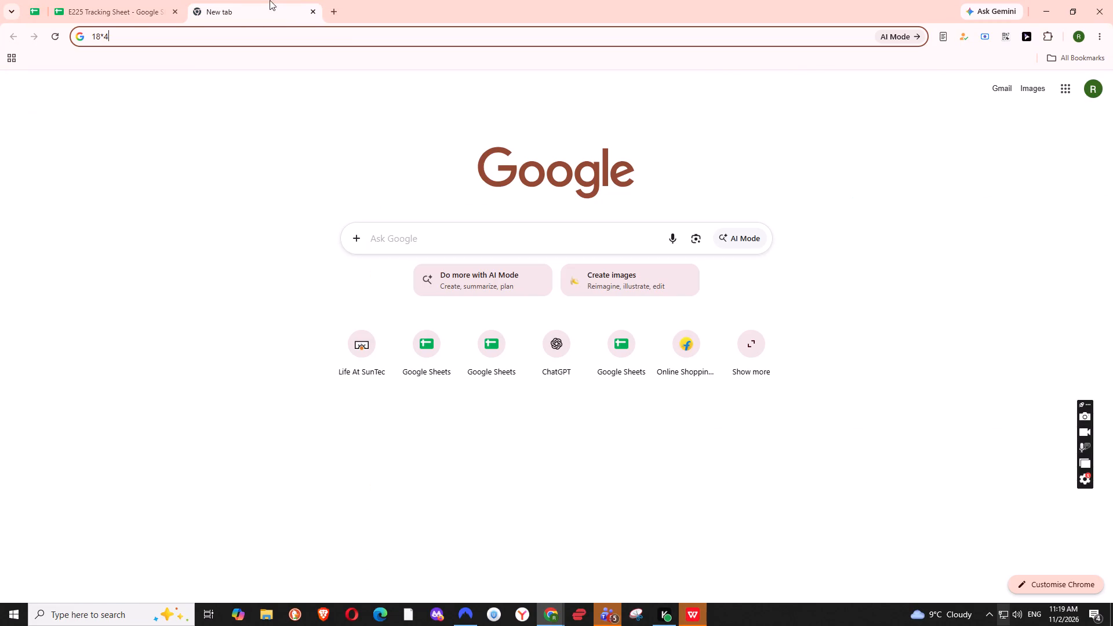
drag(216, 28, 0, 11)
key(Delete)
click(1065, 60)
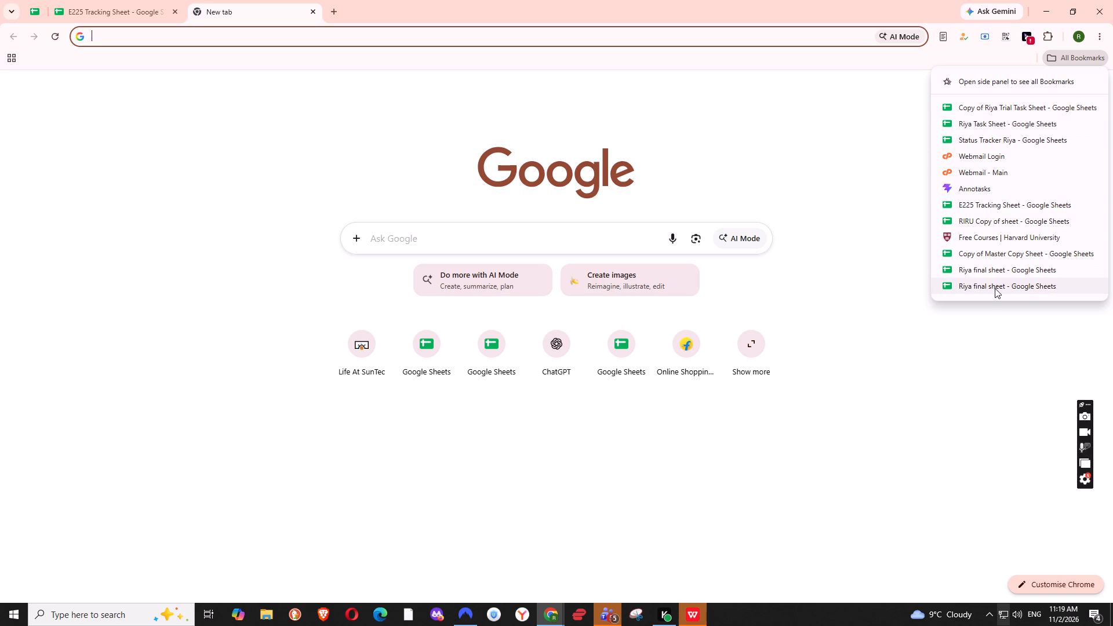
click(990, 253)
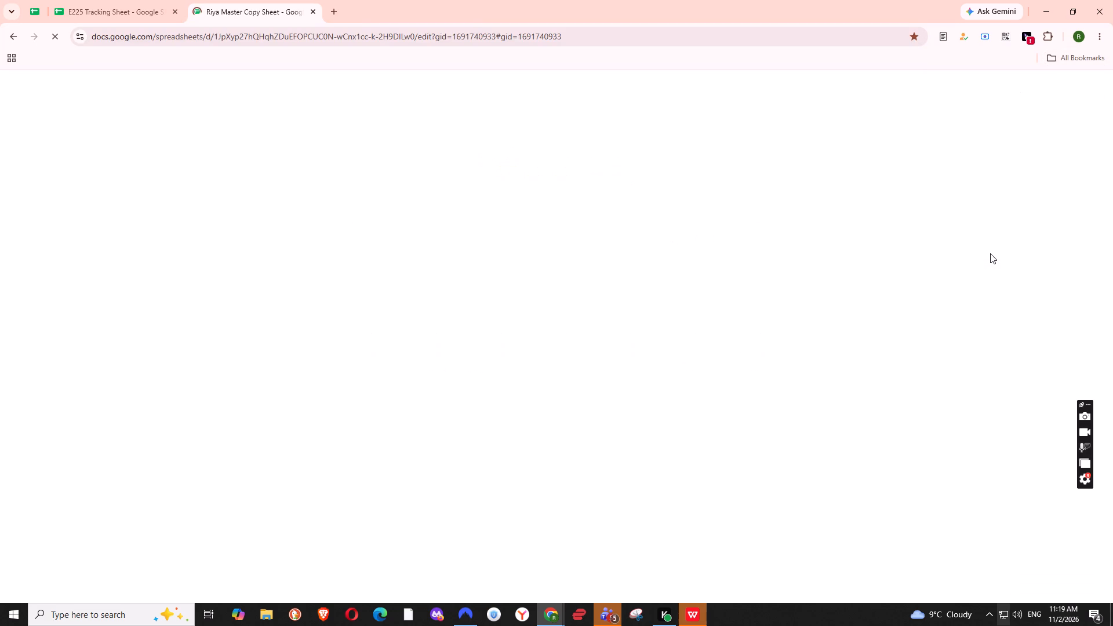
click(494, 472)
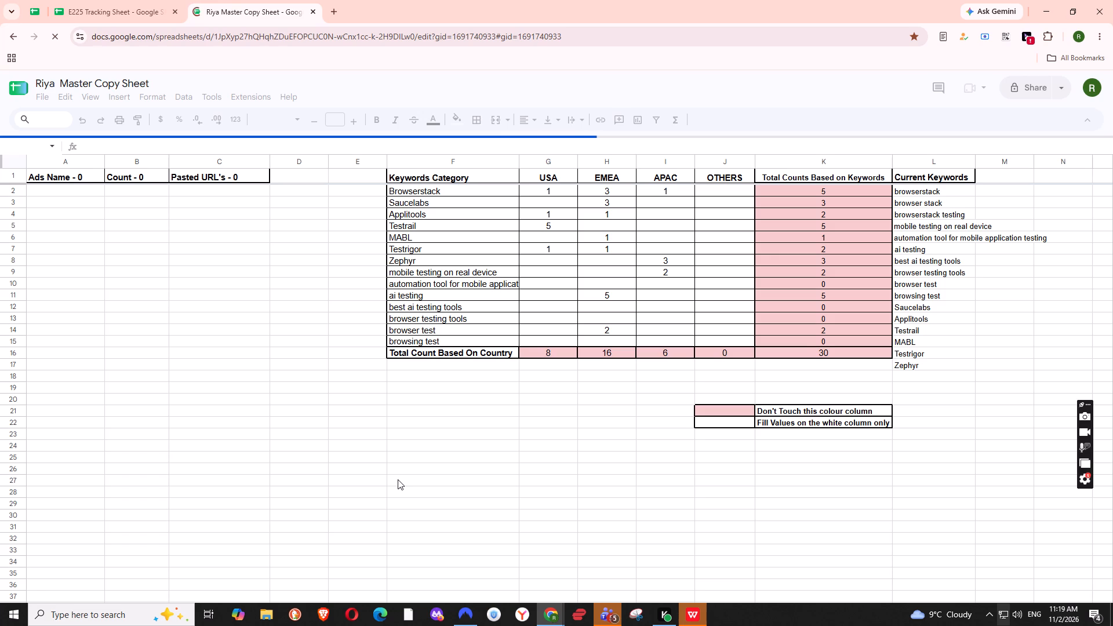
click(399, 592)
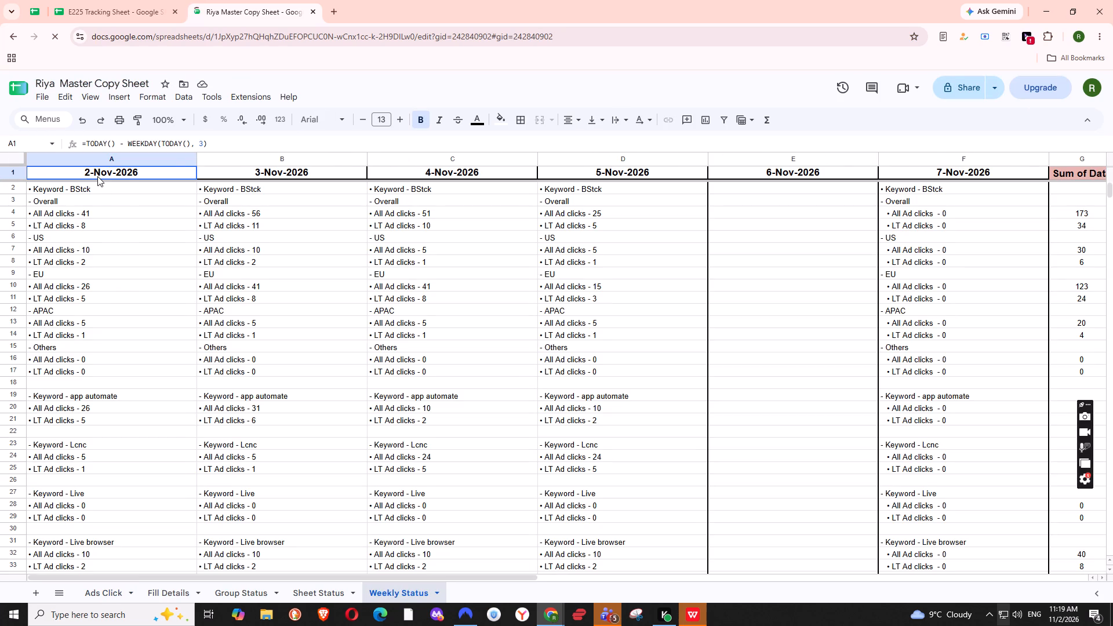
click(315, 10)
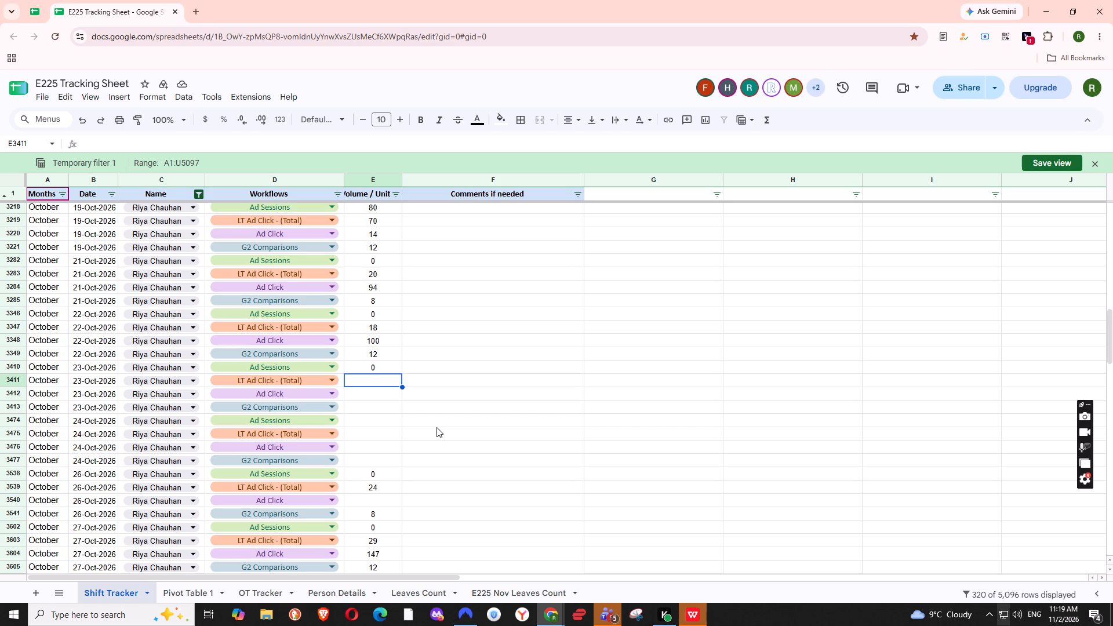
Enter 22 as the 23-Oct-2026 volume for LT Ad Click - (Total) in the Shift Tracker.
scroll(437, 427, up, 1)
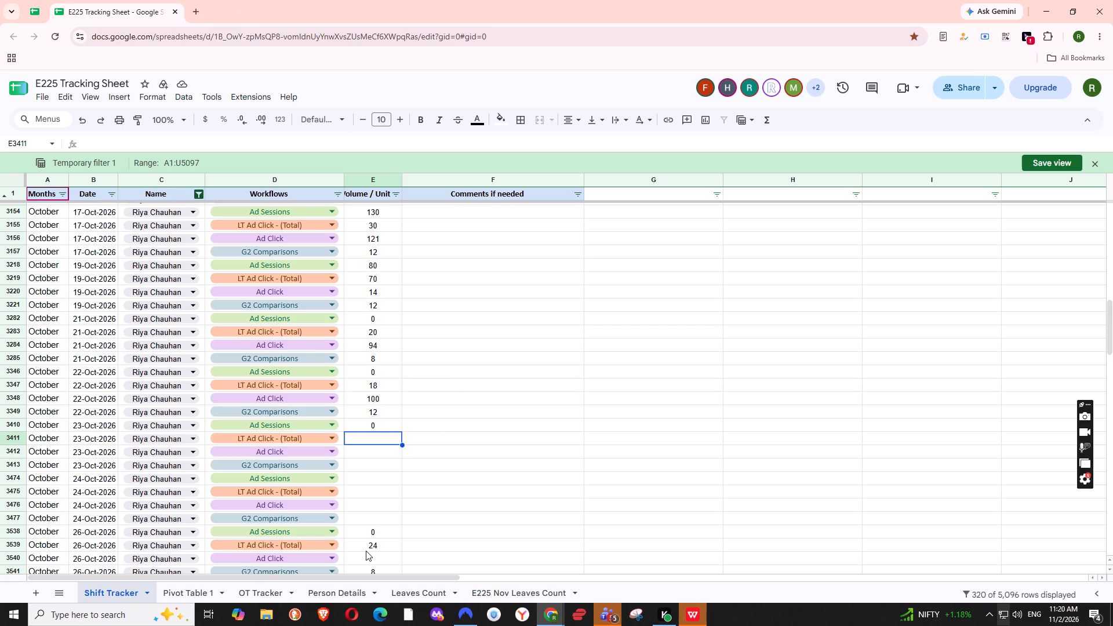
click(372, 455)
click(371, 440)
text(22)
click(665, 544)
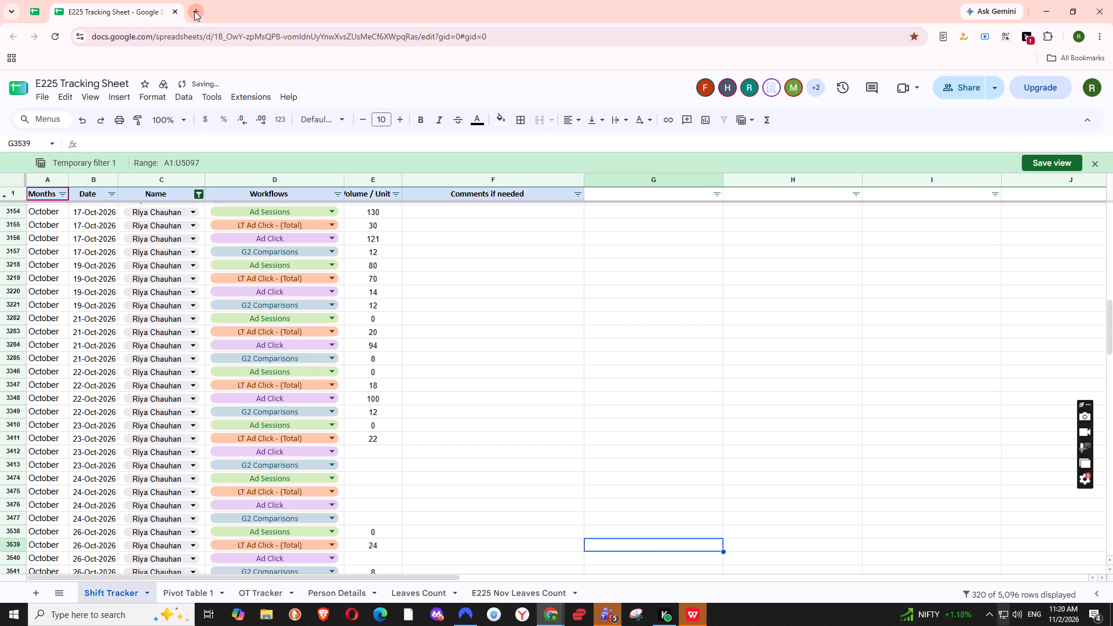
Calculate 43+62 in a new browser tab and fill the 23-Oct-2026 volumes: 105 for Ad Click and 12 for G2 Comparisons.
click(194, 11)
text(43)
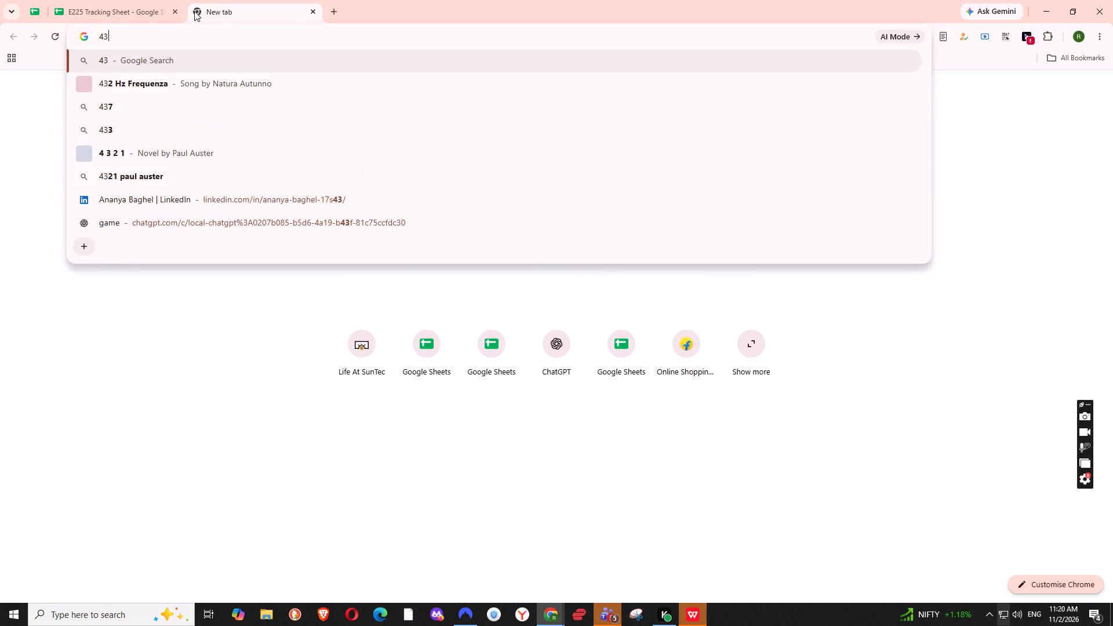
key(shift+plus)
text(62)
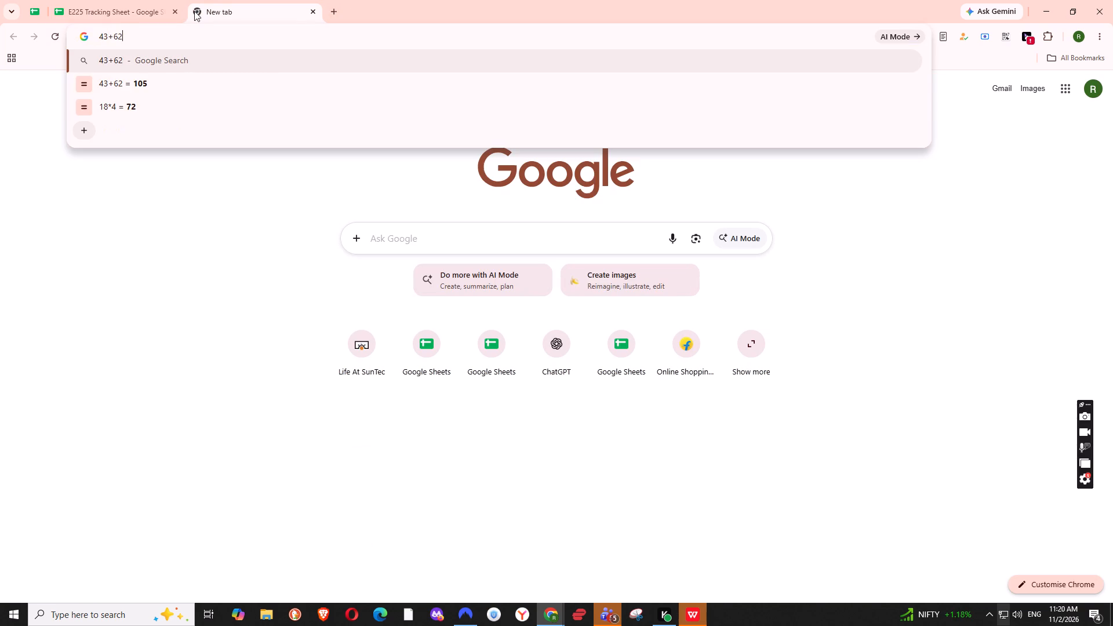
click(151, 1)
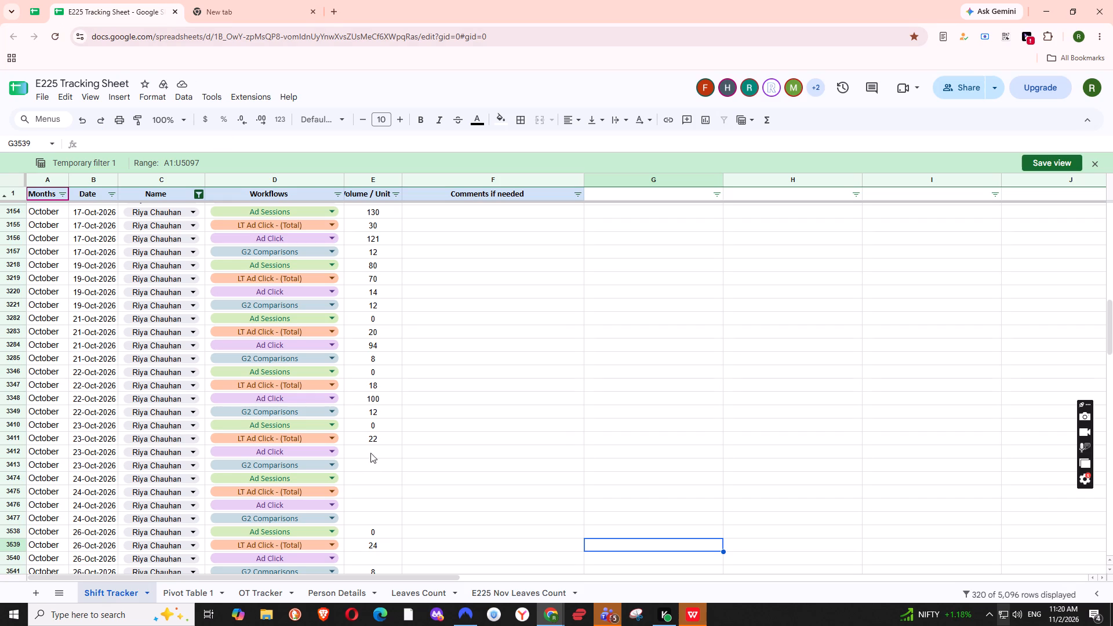
click(366, 452)
text(105)
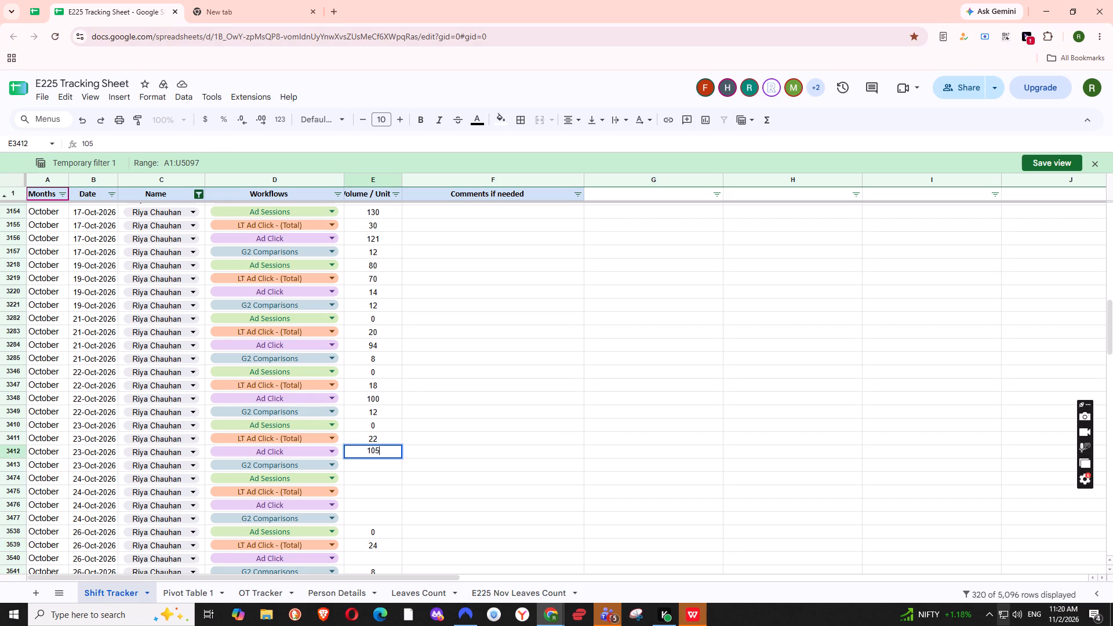
key(Down)
text(12)
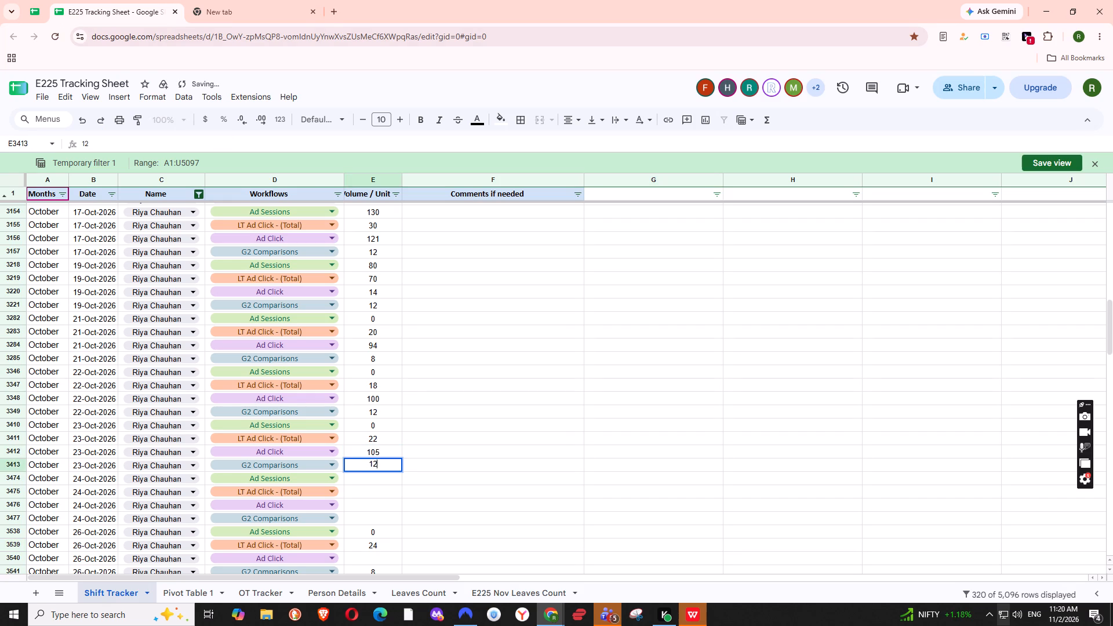
click(363, 488)
Calculate 53+62 in the spare browser tab and return to the tracking sheet.
scroll(369, 488, down, 1)
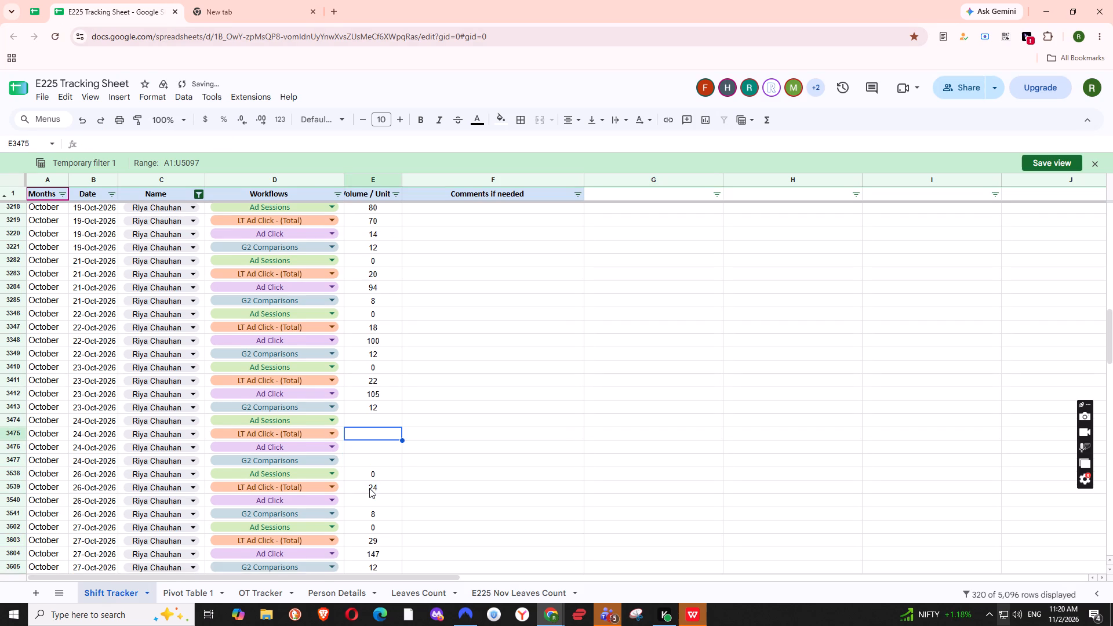
scroll(392, 450, down, 2)
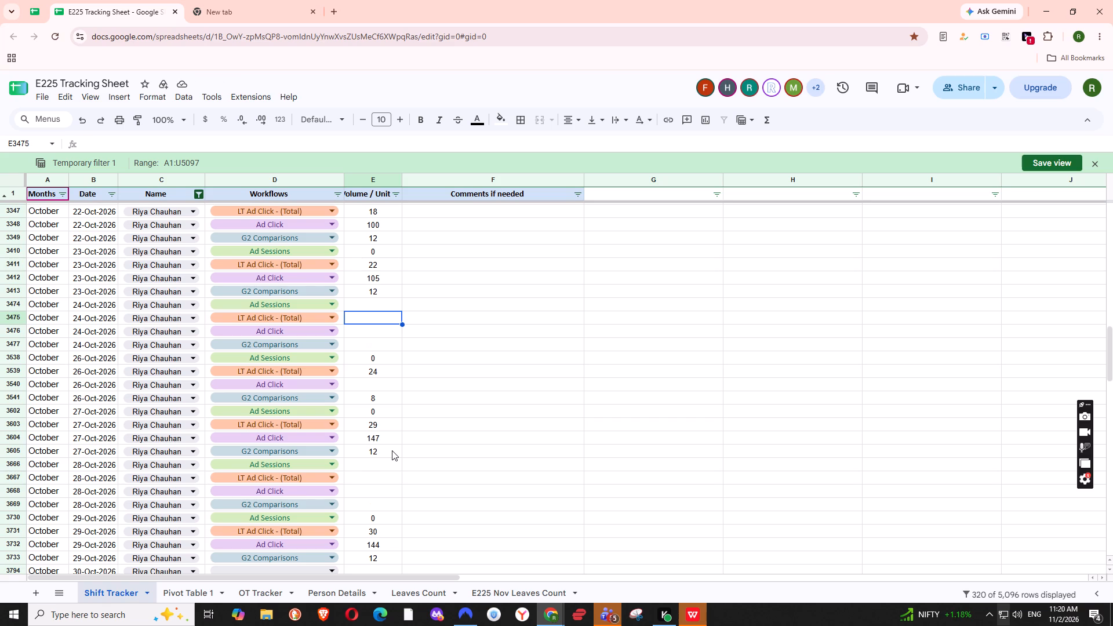
click(256, 9)
click(97, 35)
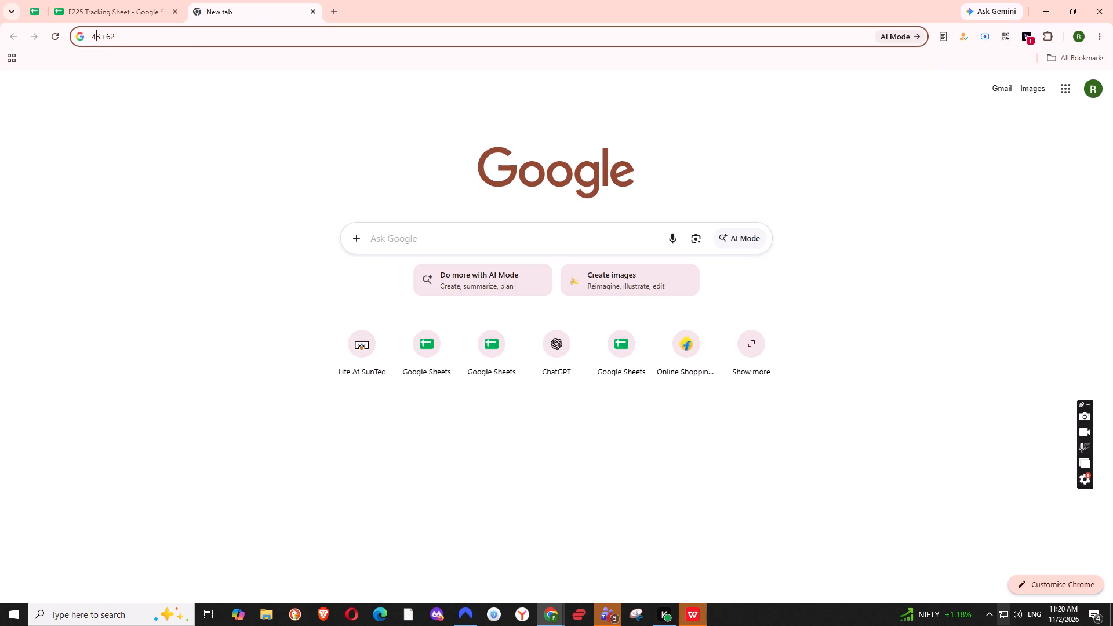
key(BackSpace)
key(5)
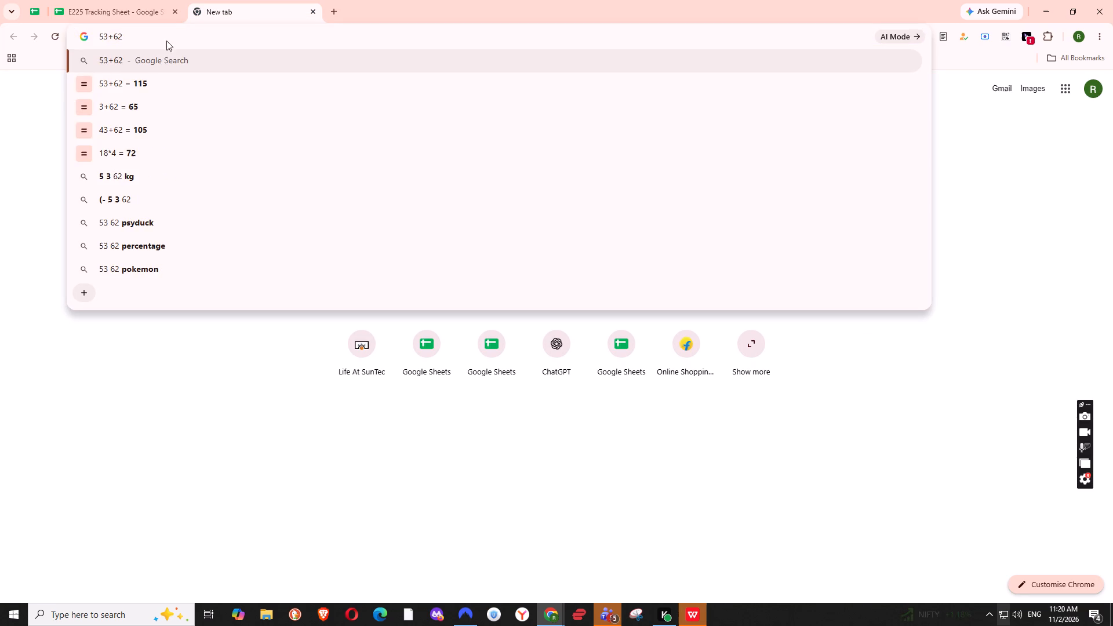
click(149, 5)
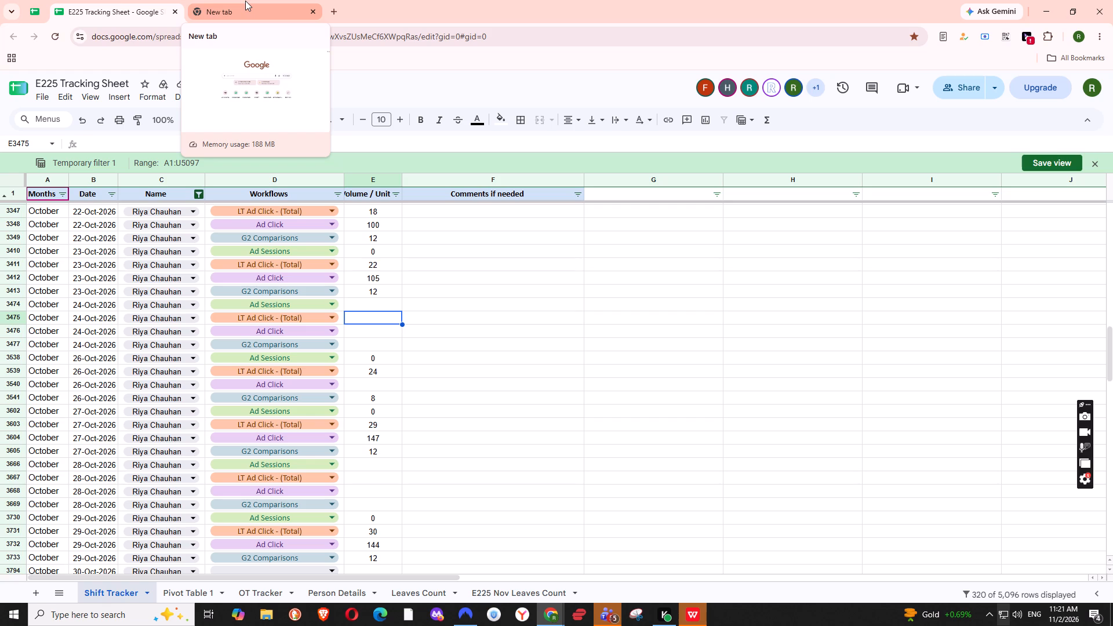
Enter the 24-Oct-2026 volumes: 0 for Ad Sessions and 28 for LT Ad Click - (Total).
click(374, 307)
key(0)
key(Down)
text(28)
click(339, 333)
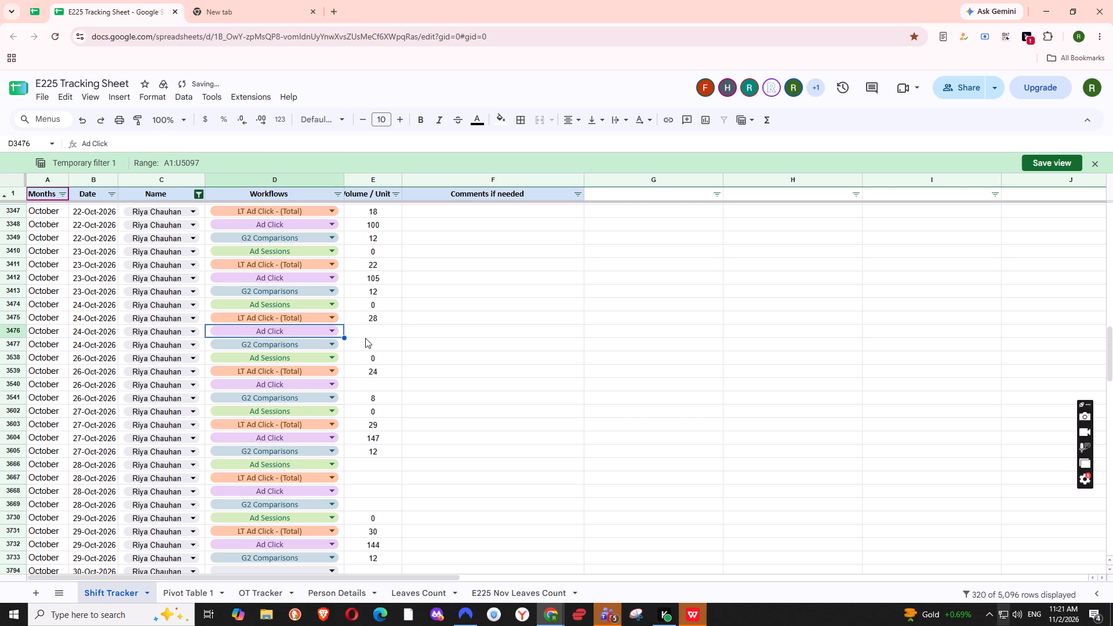
Select the empty 24-Oct-2026 Ad Click volume cell and open the Calculator app to work out its figure.
click(385, 335)
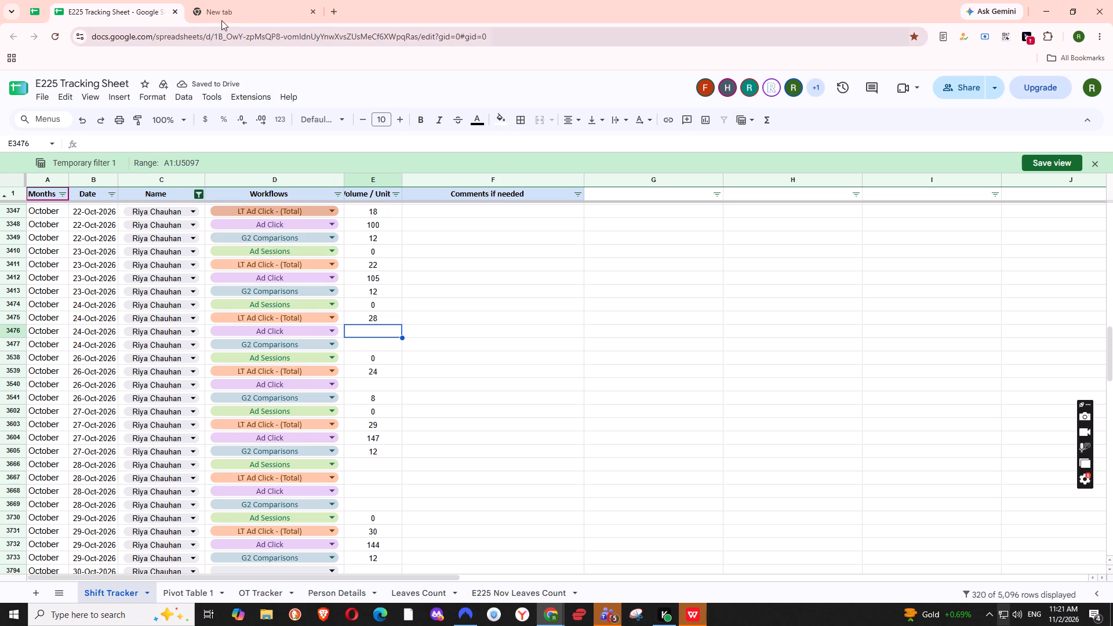
click(226, 15)
drag(184, 41, 0, 70)
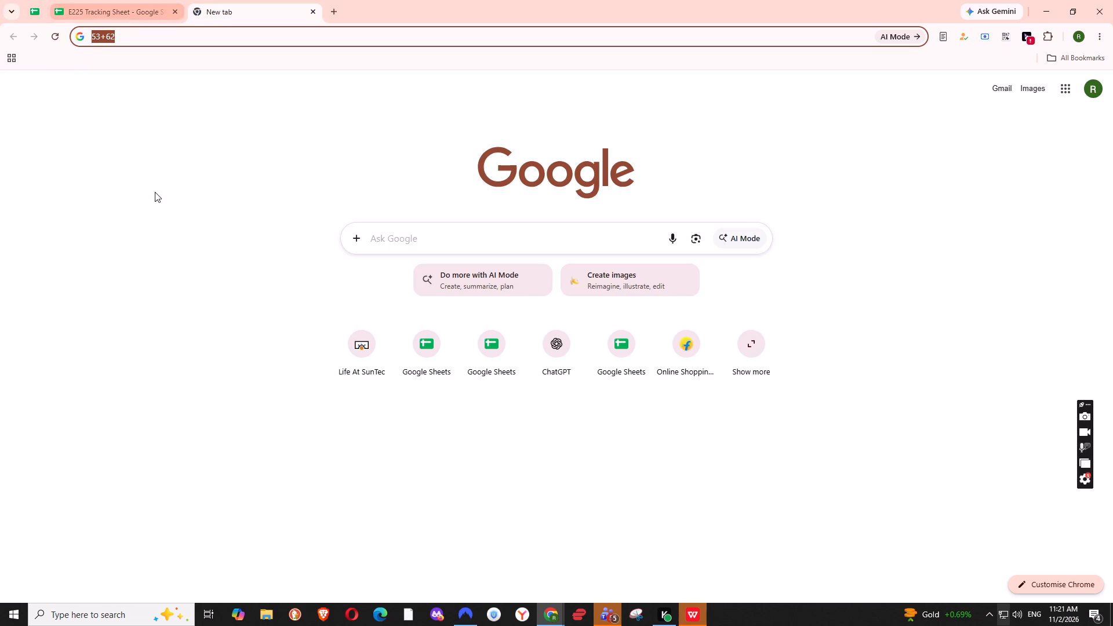
click(55, 615)
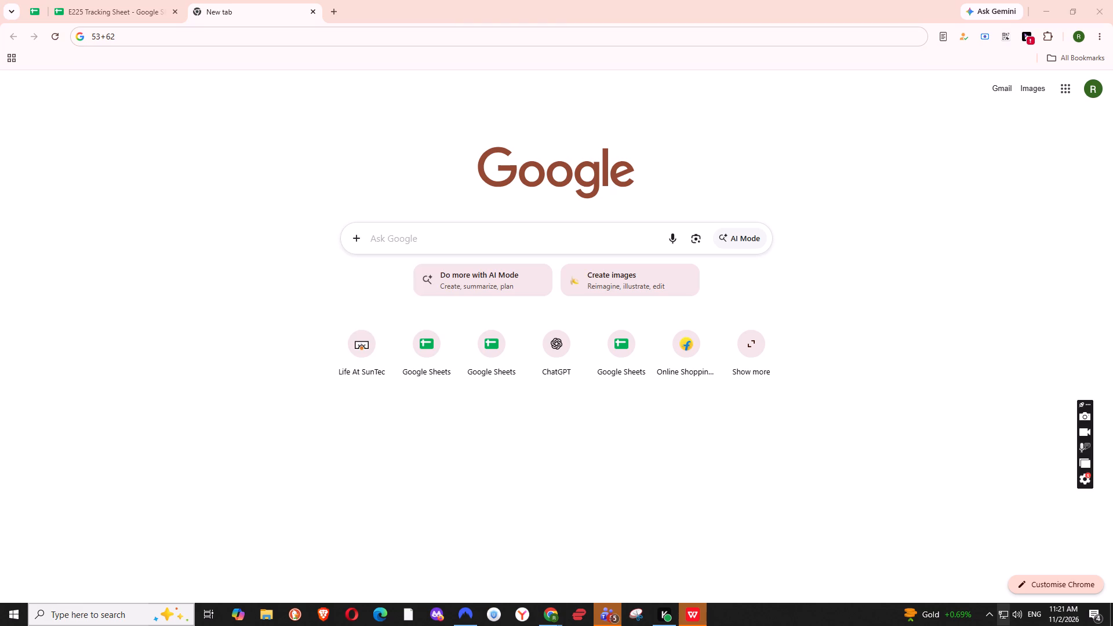
text(ca)
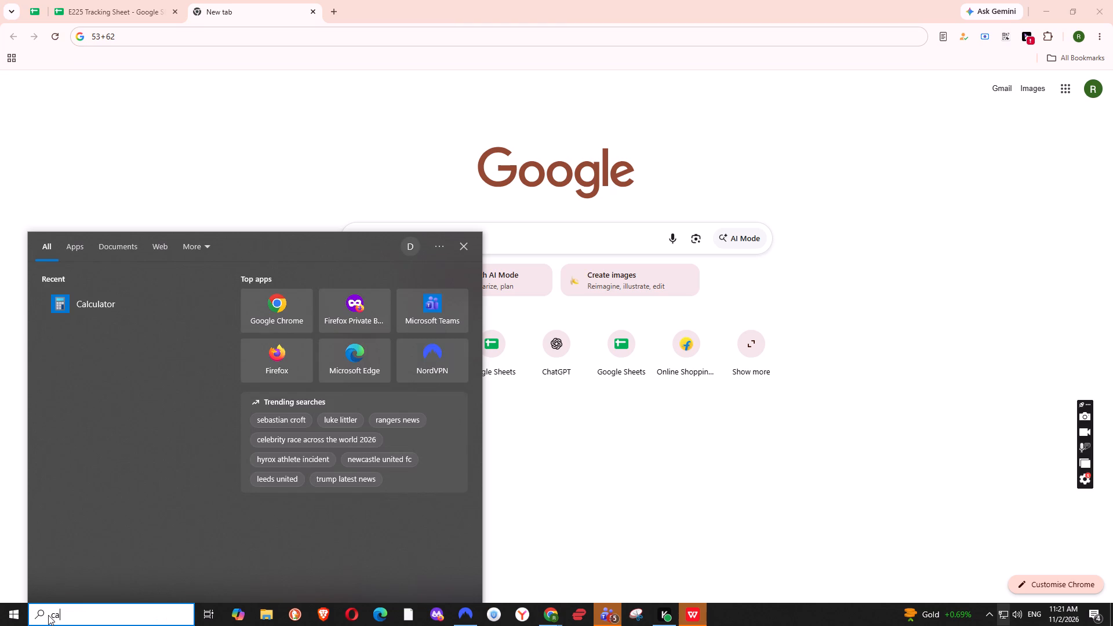
click(94, 293)
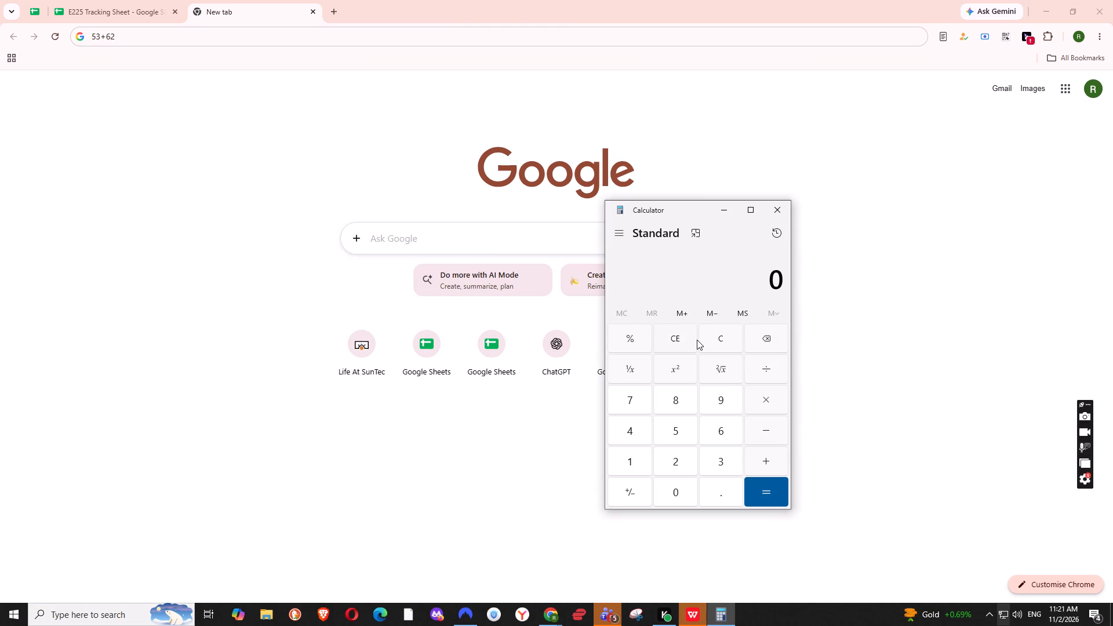
Add up 53, 23, 27, 9, 7 and 8 in Calculator.
click(678, 428)
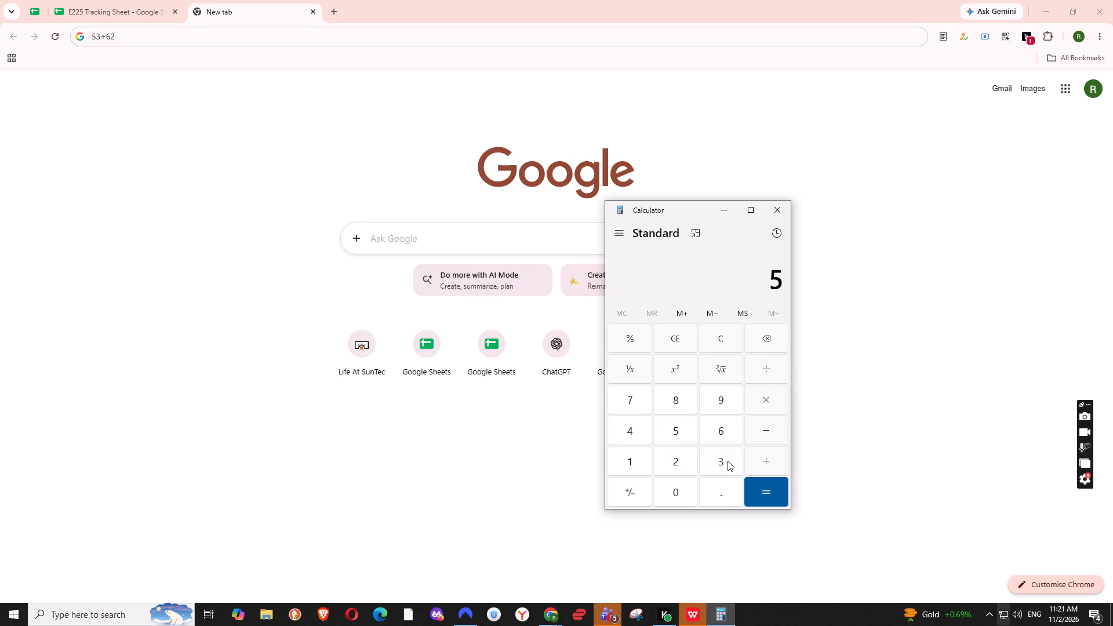
click(728, 461)
click(786, 470)
click(691, 461)
click(728, 461)
click(764, 457)
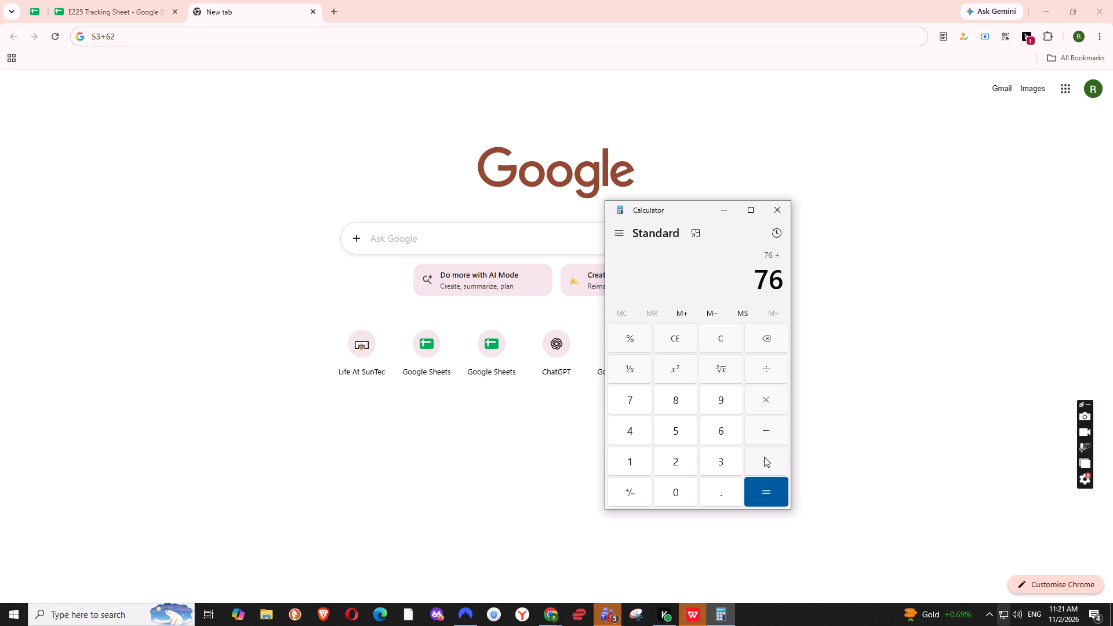
click(761, 463)
click(681, 463)
click(623, 395)
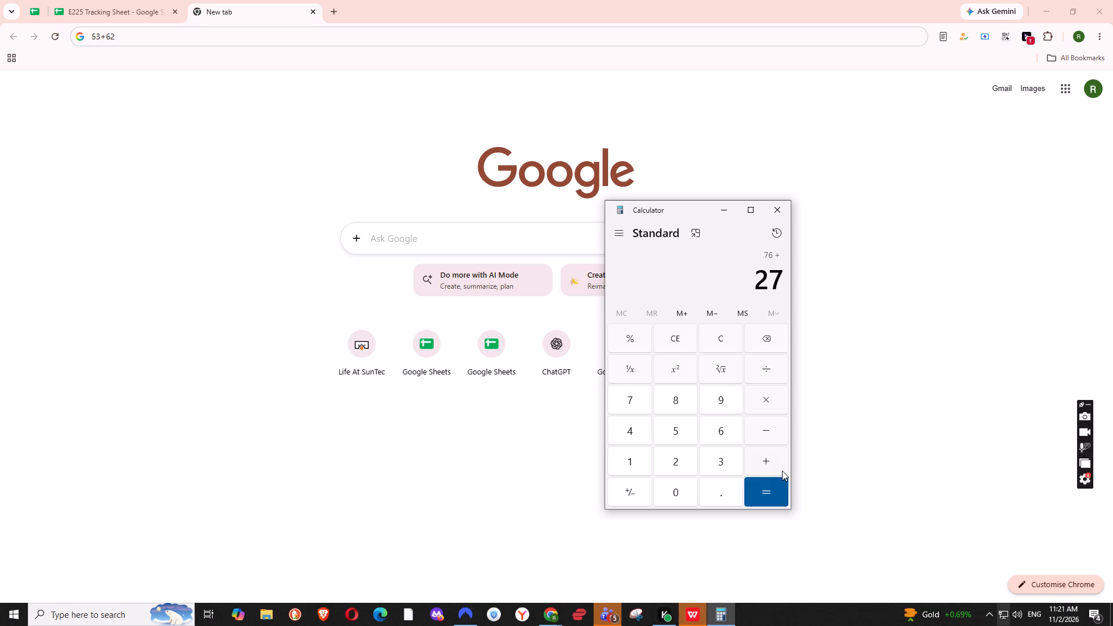
click(773, 461)
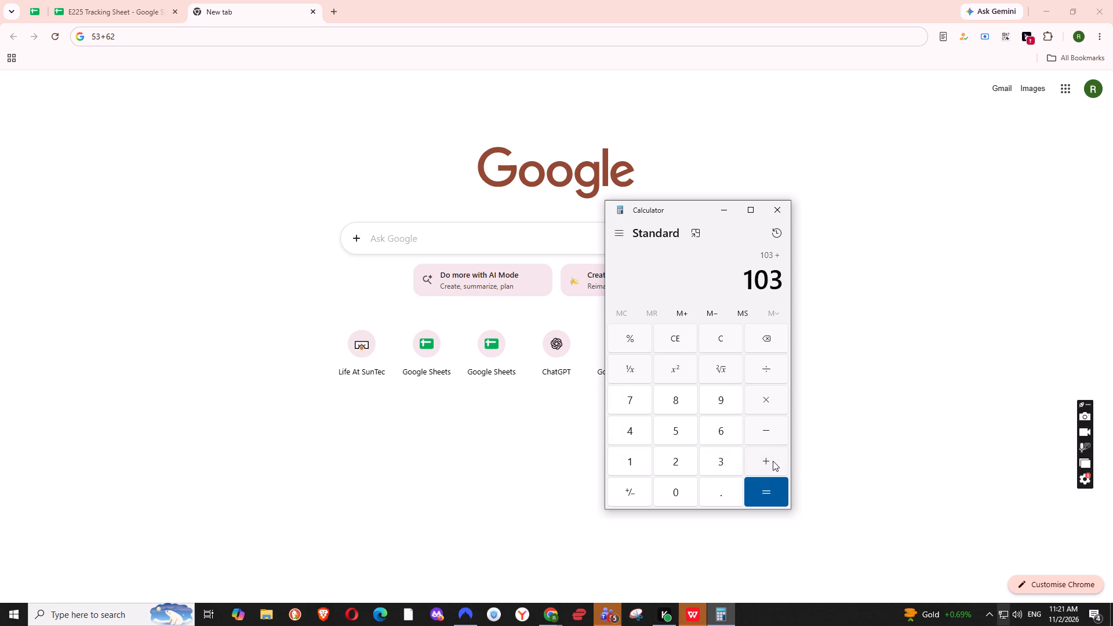
click(727, 394)
click(766, 465)
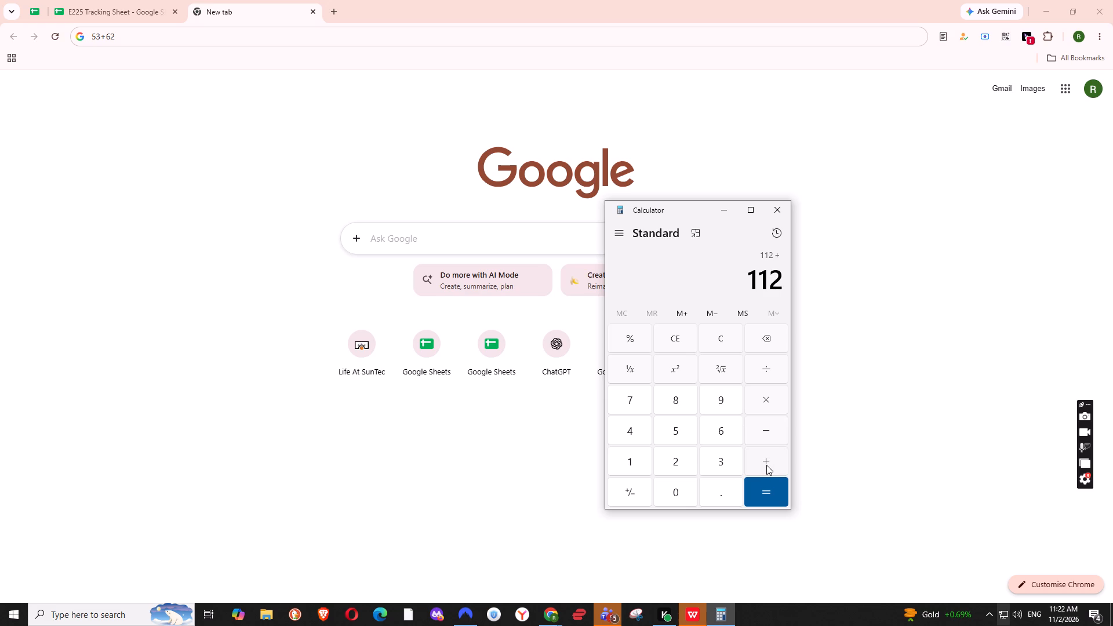
click(632, 400)
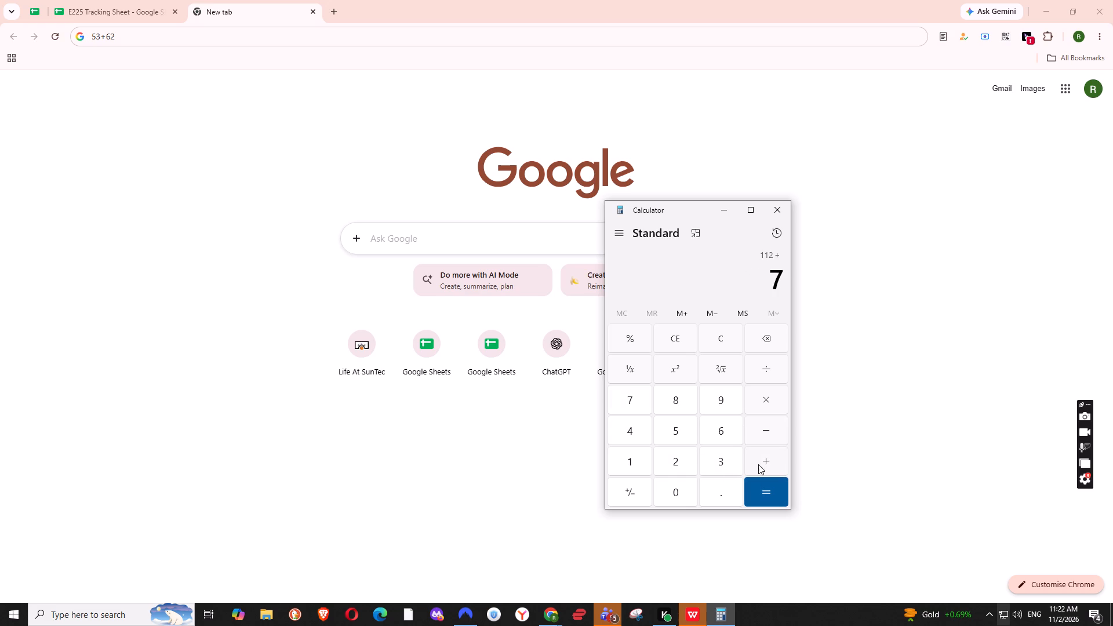
click(759, 463)
click(673, 401)
click(765, 490)
Enter the remaining 24-Oct-2026 volumes in the tracking sheet: 127 for Ad Click and 12 for G2 Comparisons.
click(123, 12)
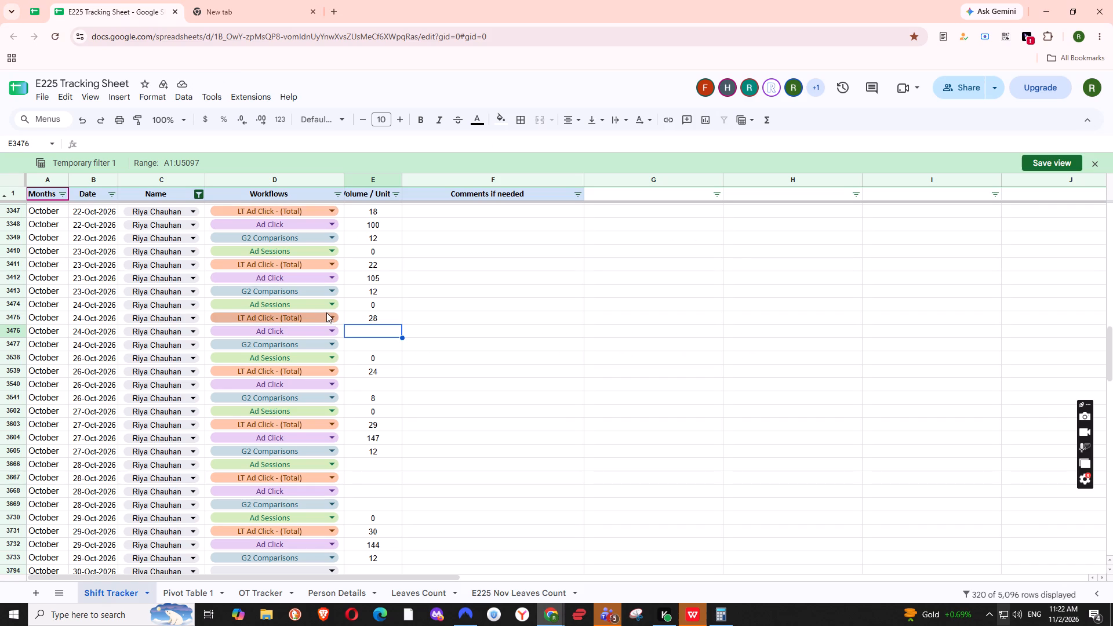
text(12)
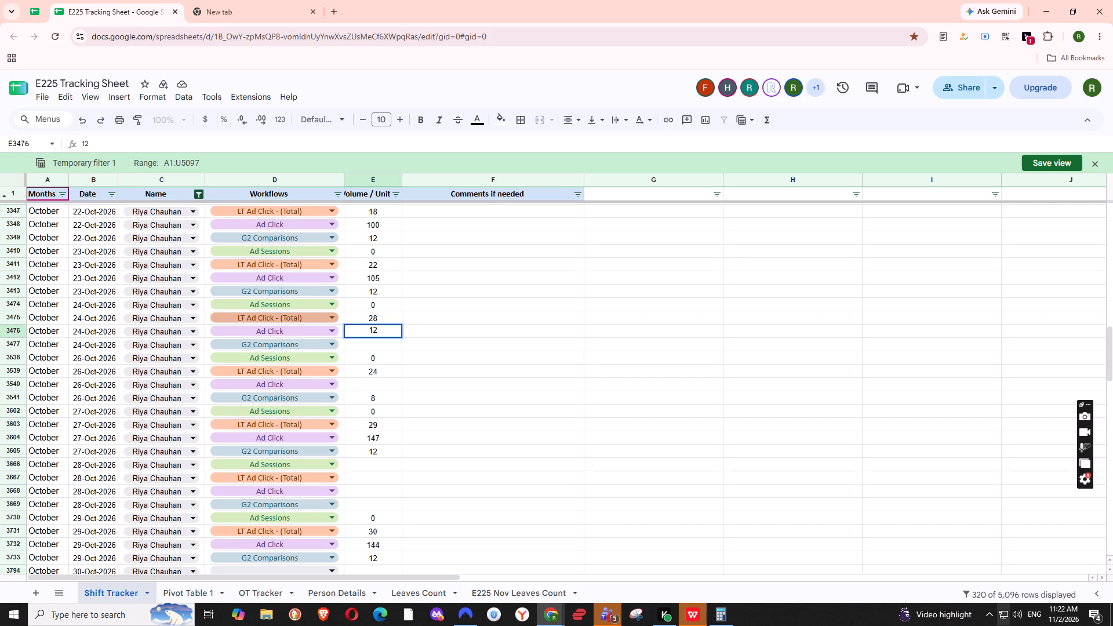
key(7)
key(Down)
text(12)
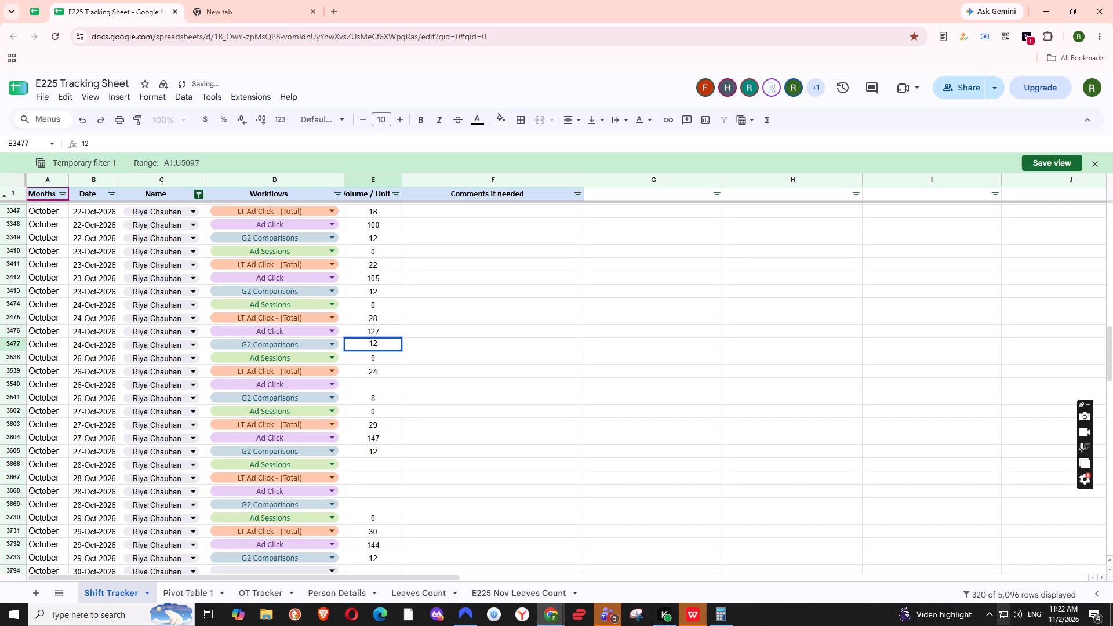
key(Down)
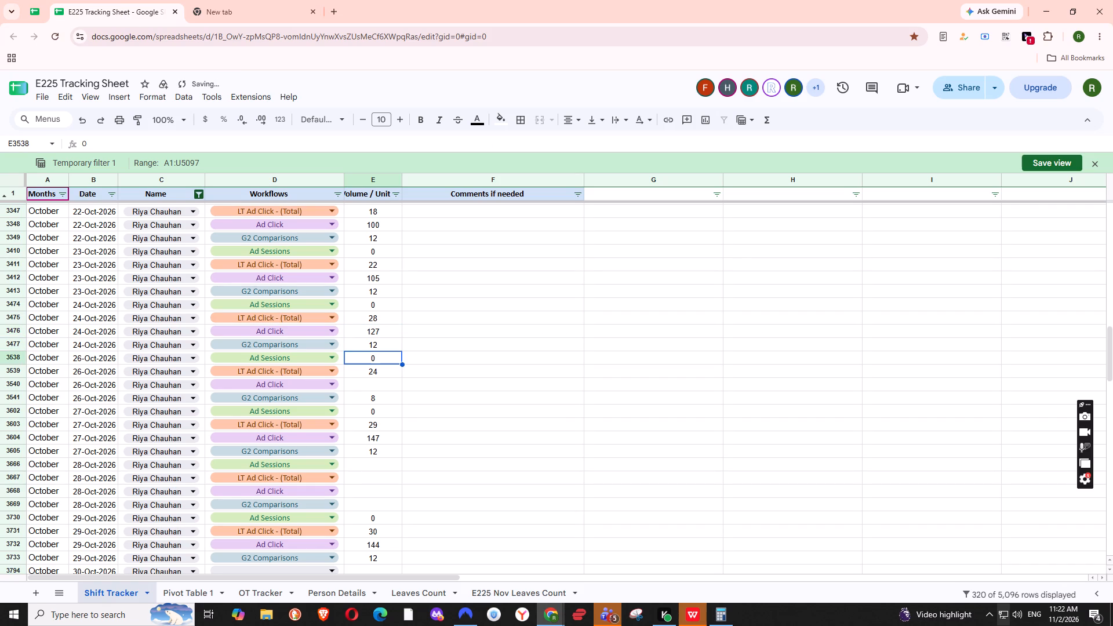
Set the 26-Oct-2026 volume for LT Ad Click - (Total) to 23.
key(Down)
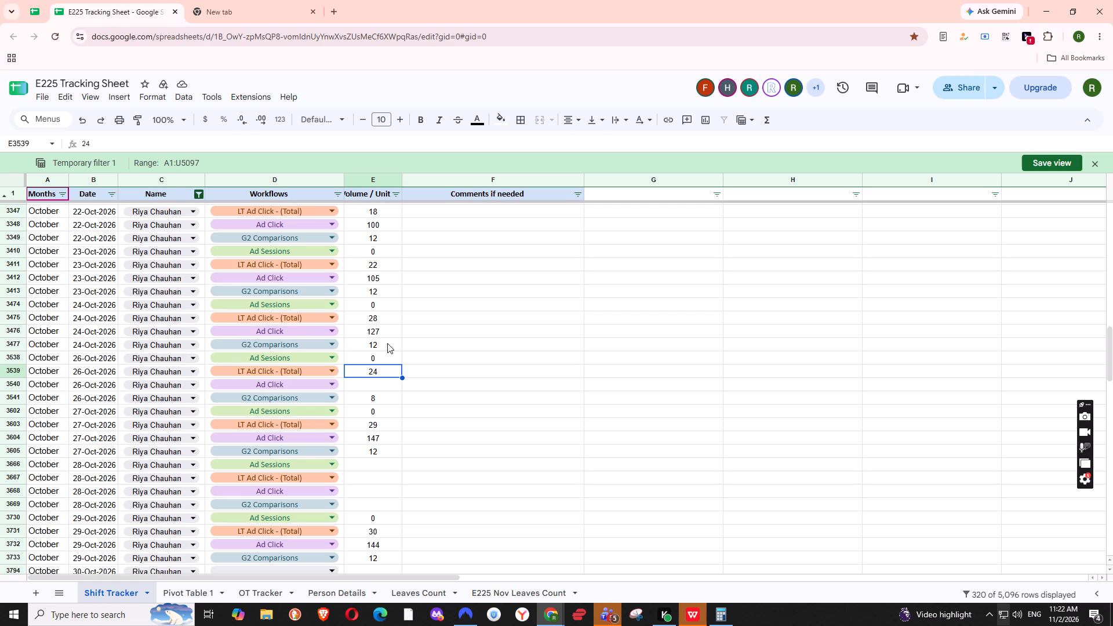
click(376, 386)
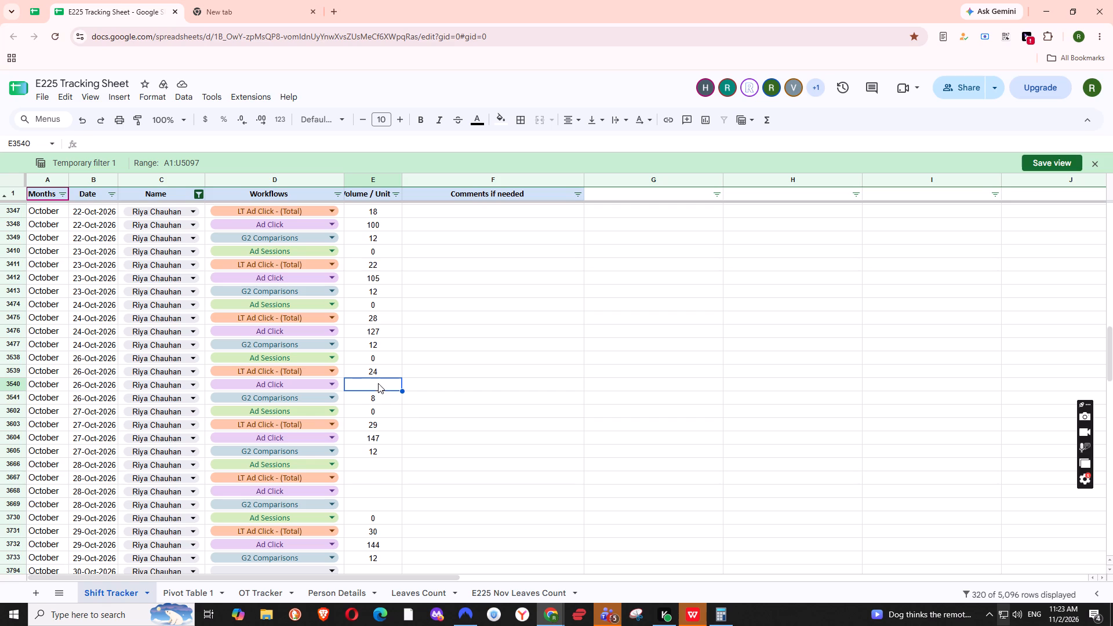
click(376, 371)
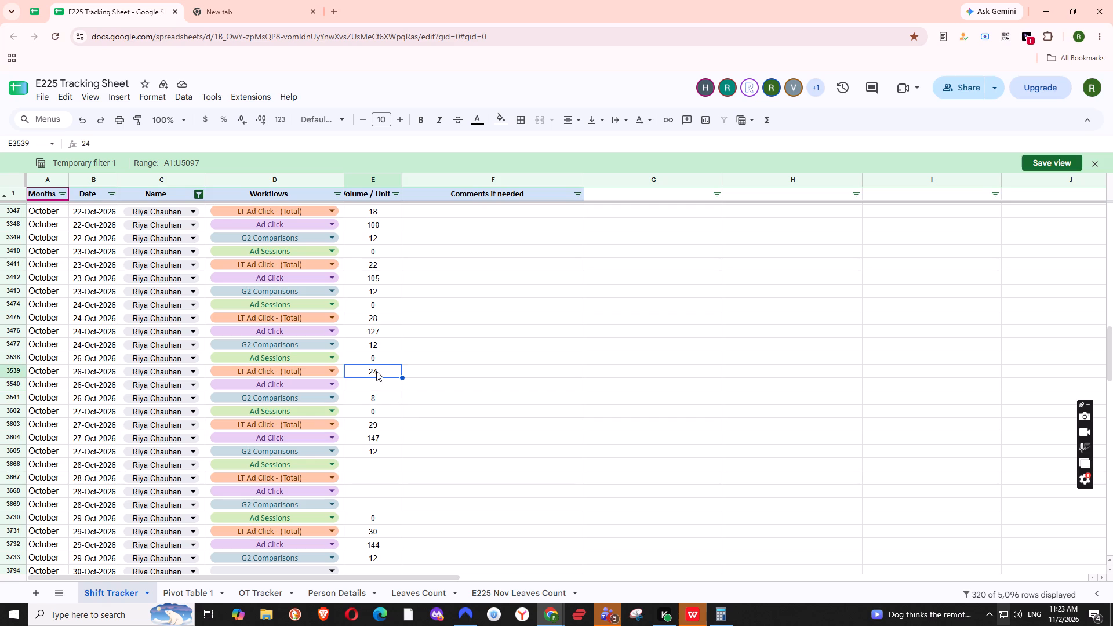
text(23)
click(371, 385)
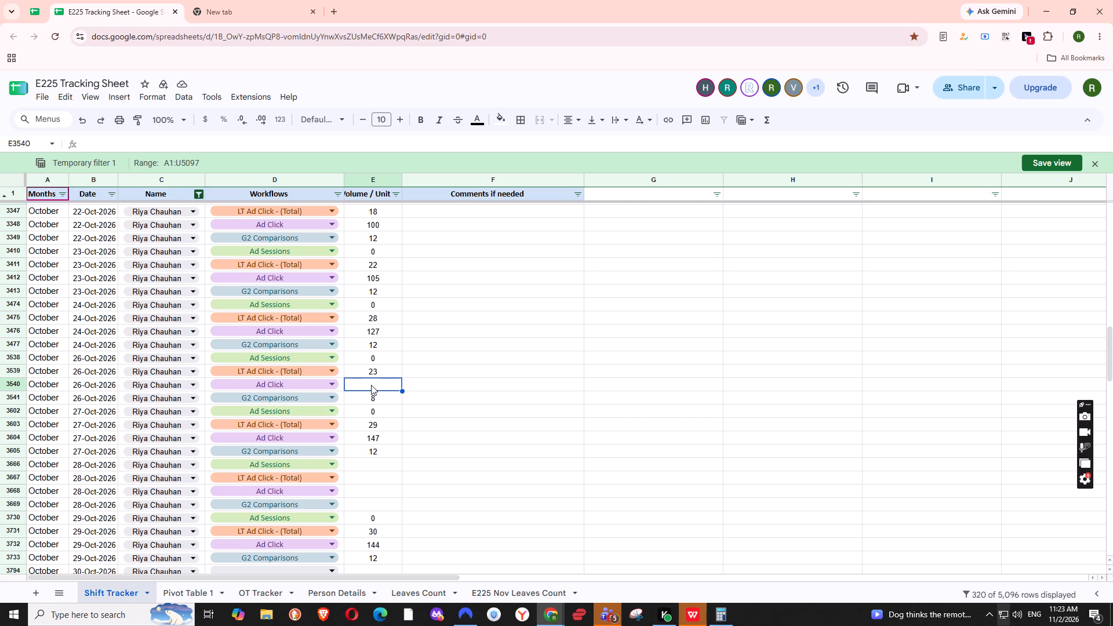
Add up 44, 26, 5, 10, 25 and 10 in Calculator for the 26-Oct-2026 Ad Click volume.
click(721, 615)
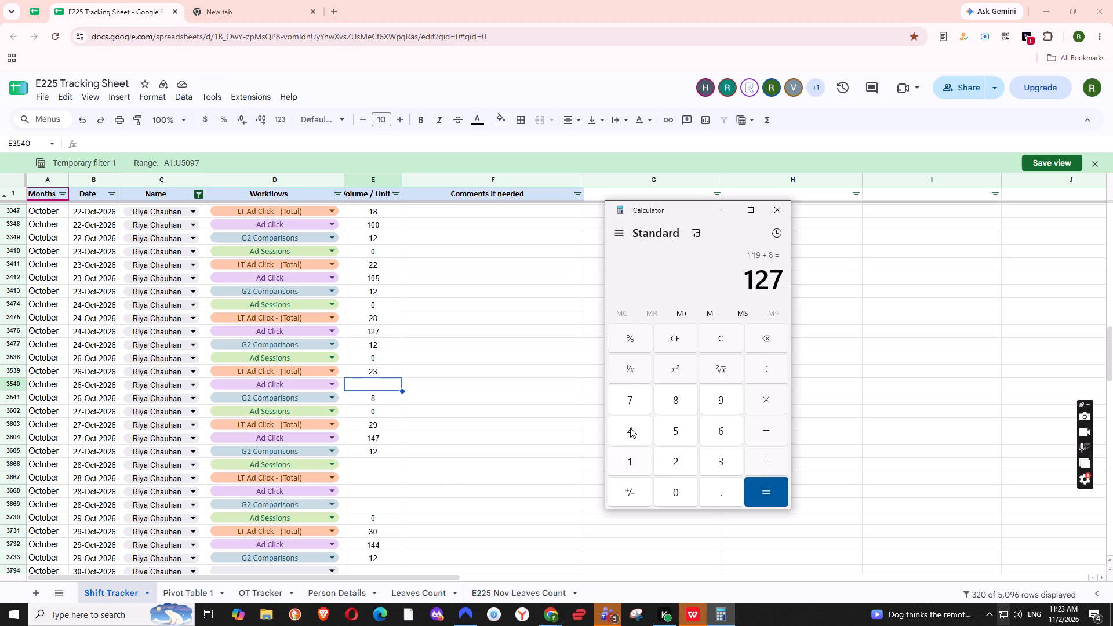
click(631, 428)
click(627, 443)
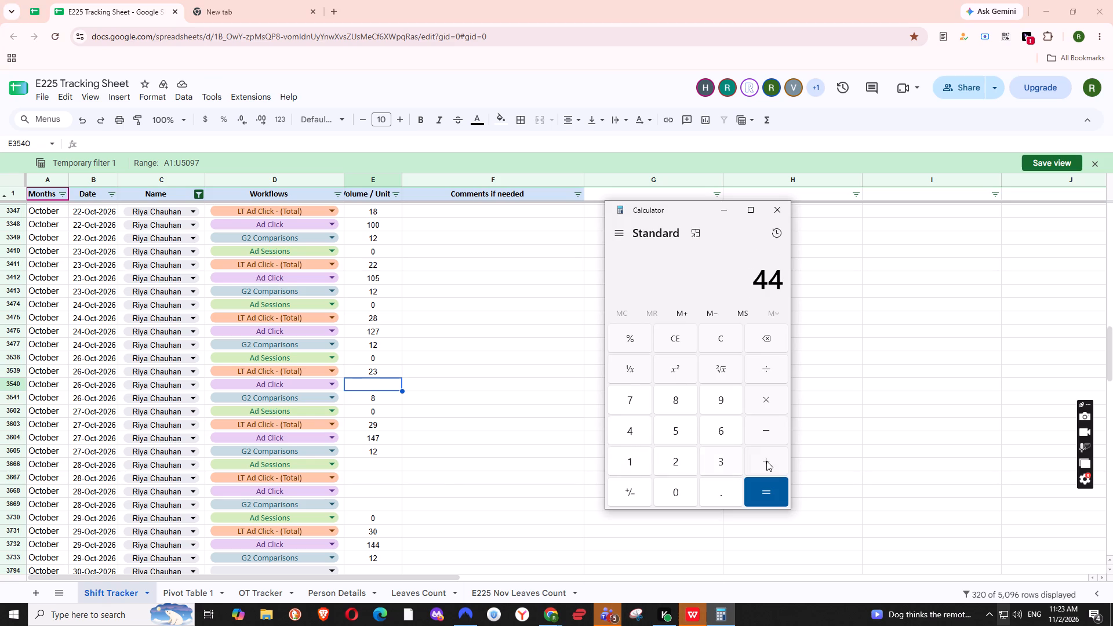
click(766, 461)
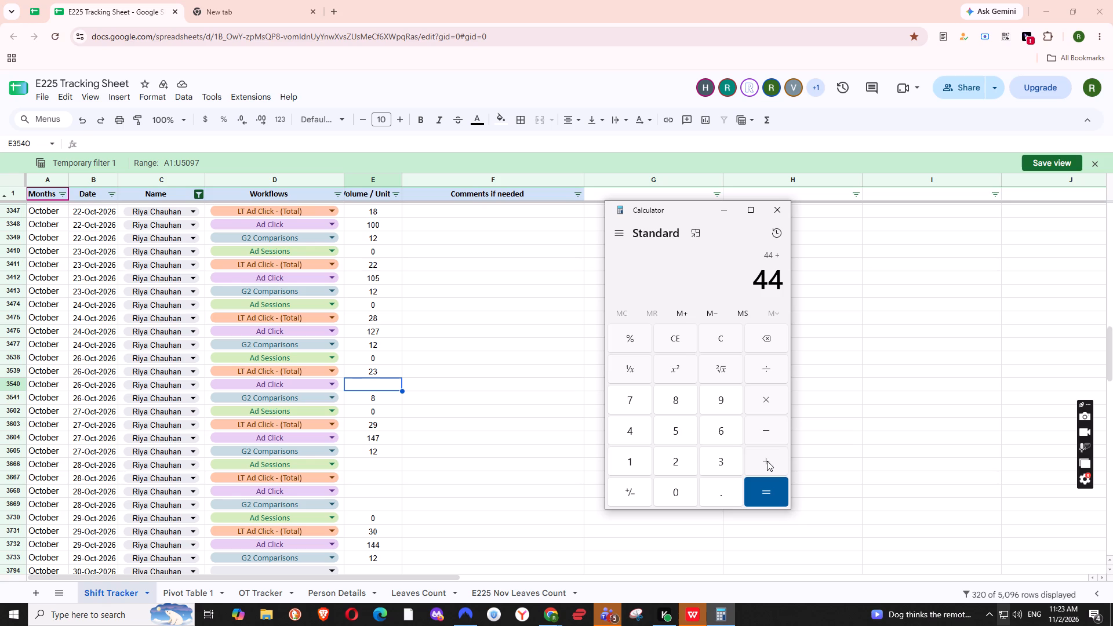
click(682, 457)
click(718, 427)
click(772, 454)
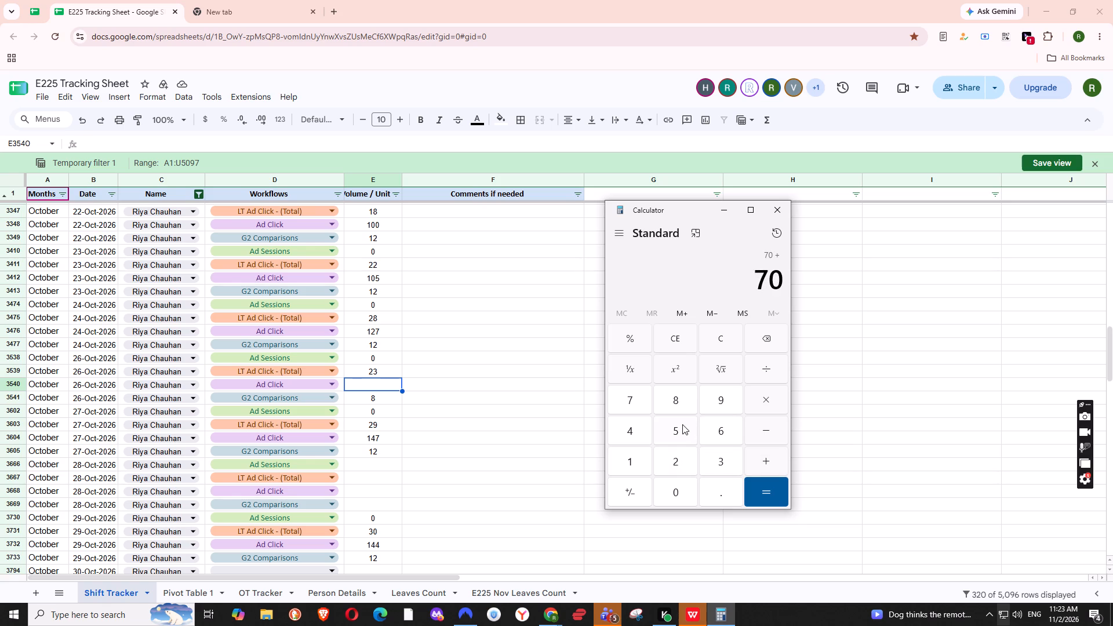
click(682, 424)
click(758, 460)
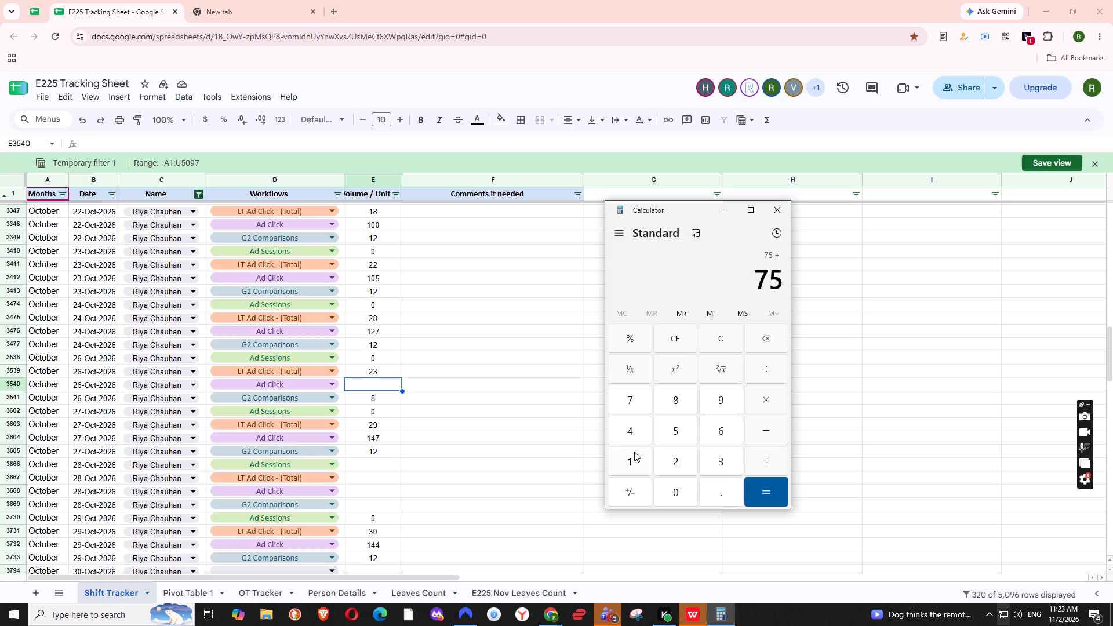
click(634, 452)
click(677, 486)
click(761, 459)
click(673, 463)
click(681, 418)
click(771, 462)
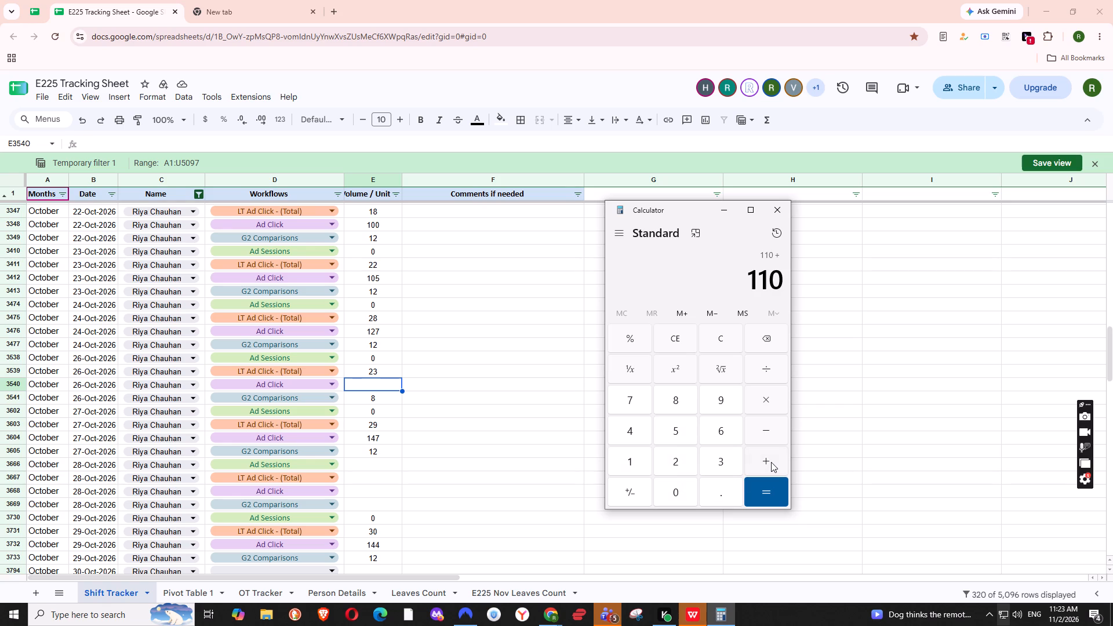
click(769, 456)
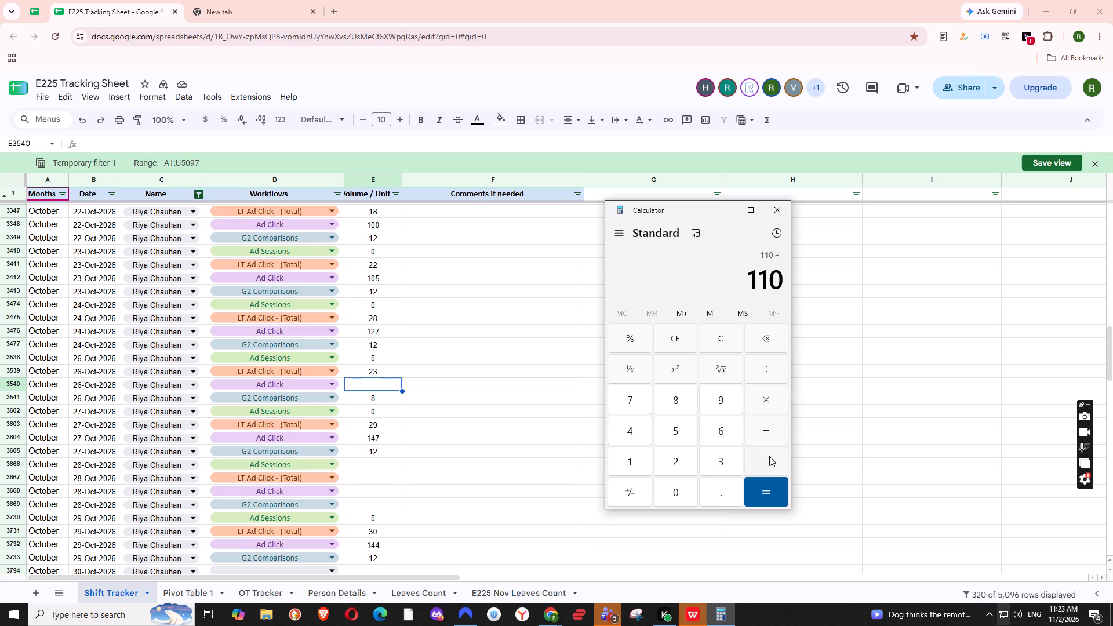
click(634, 458)
click(672, 479)
click(774, 464)
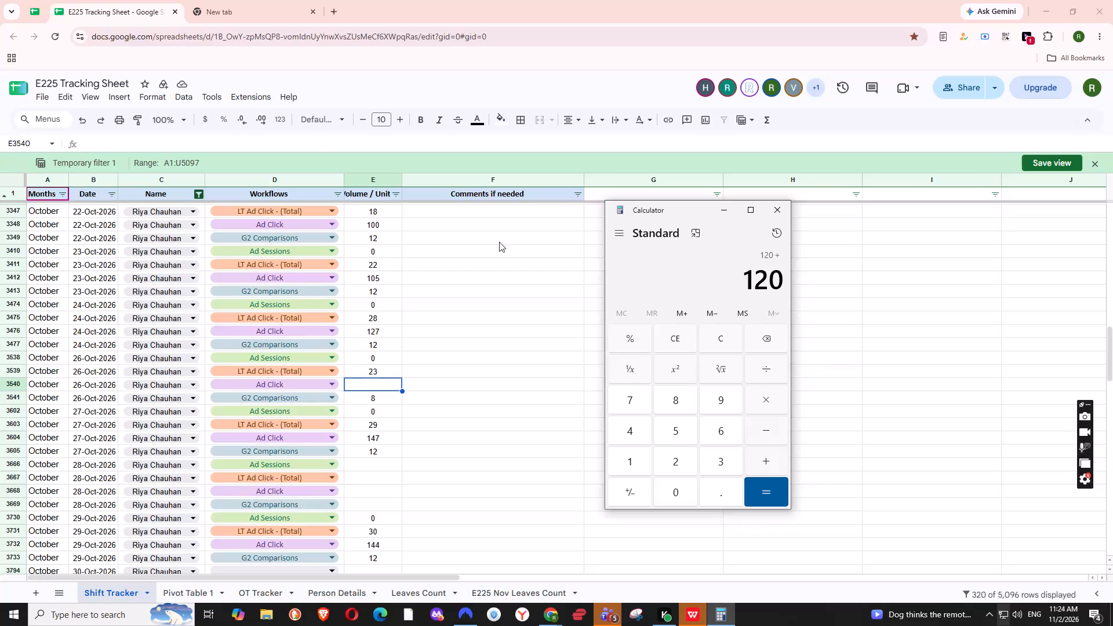
Enter 120 as the 26-Oct-2026 Ad Click volume in the tracking sheet.
text(120)
click(473, 445)
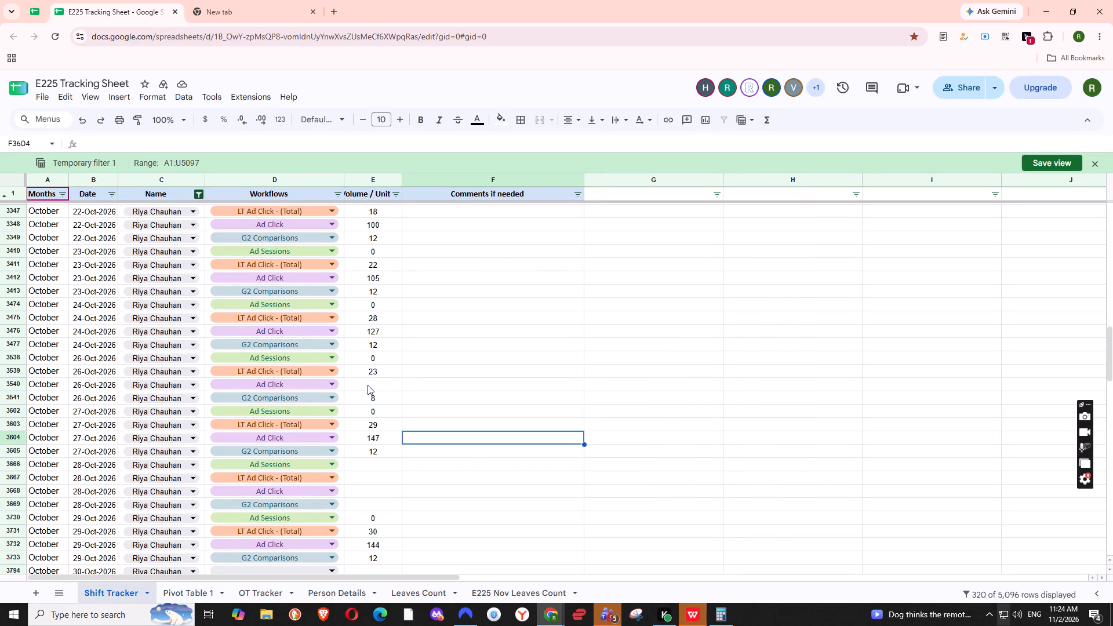
click(368, 383)
text(120)
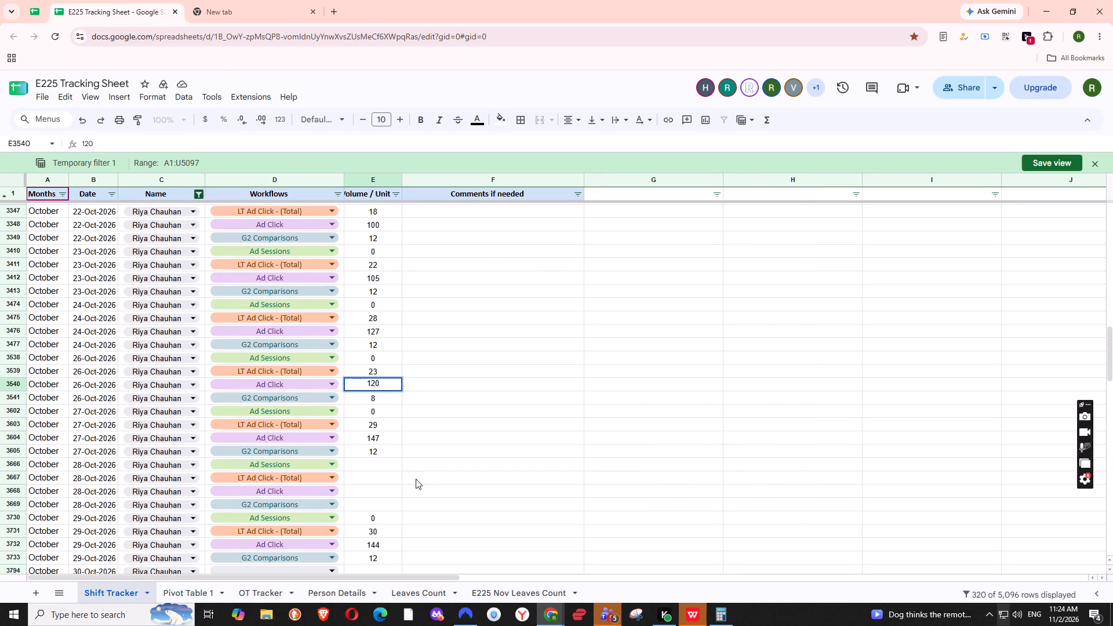
click(420, 489)
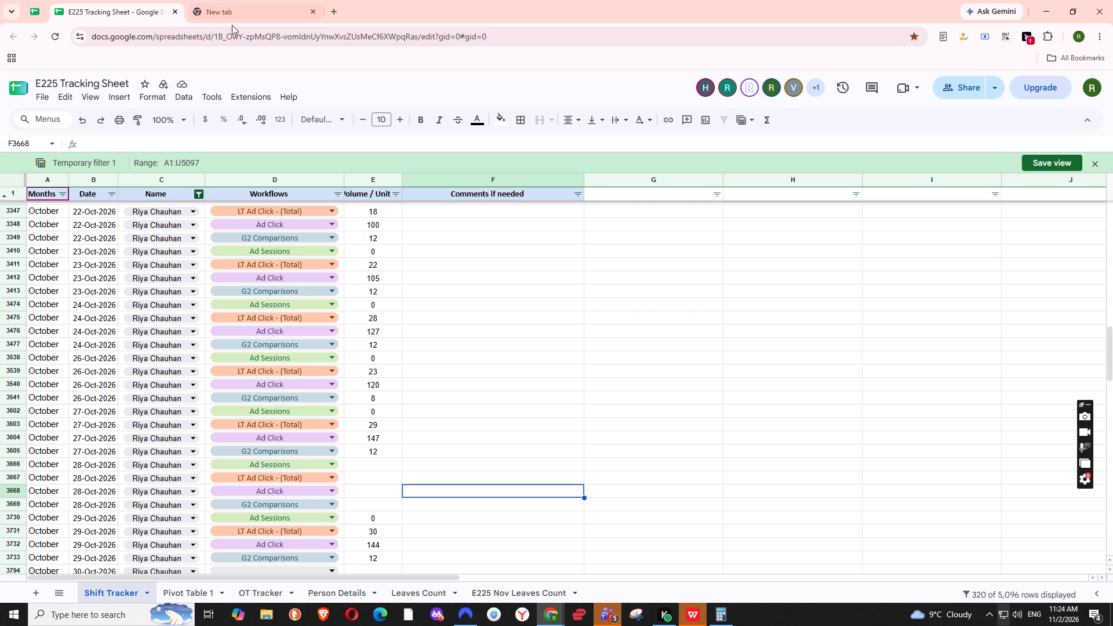
Open the bookmarked Riya Task Sheet in a new tab and display its Ads click summary sheet.
click(333, 12)
click(1049, 55)
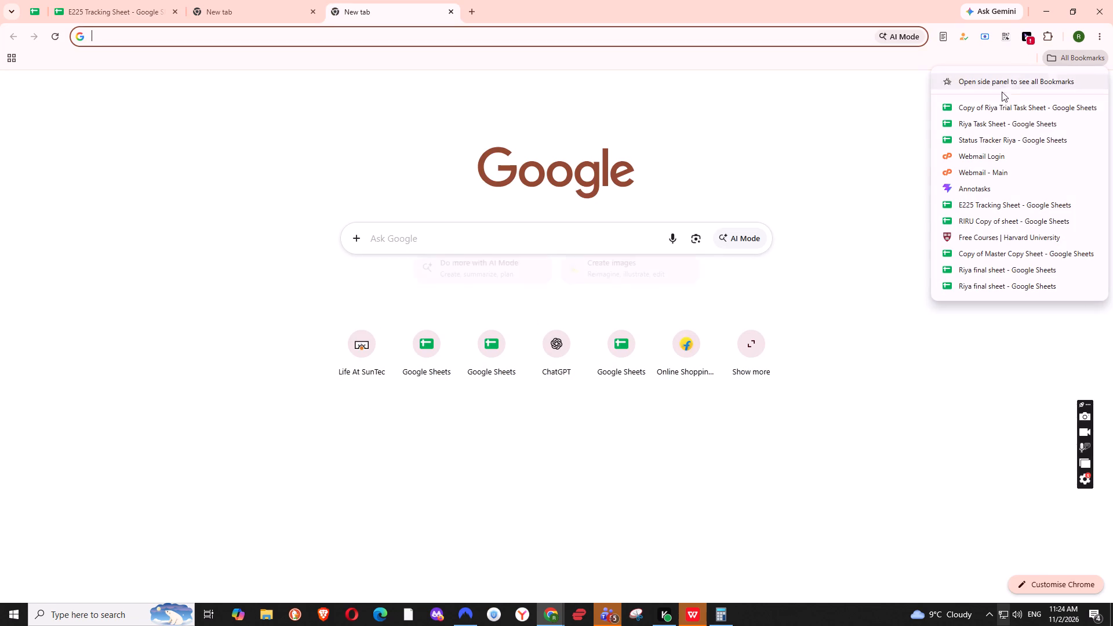
click(999, 124)
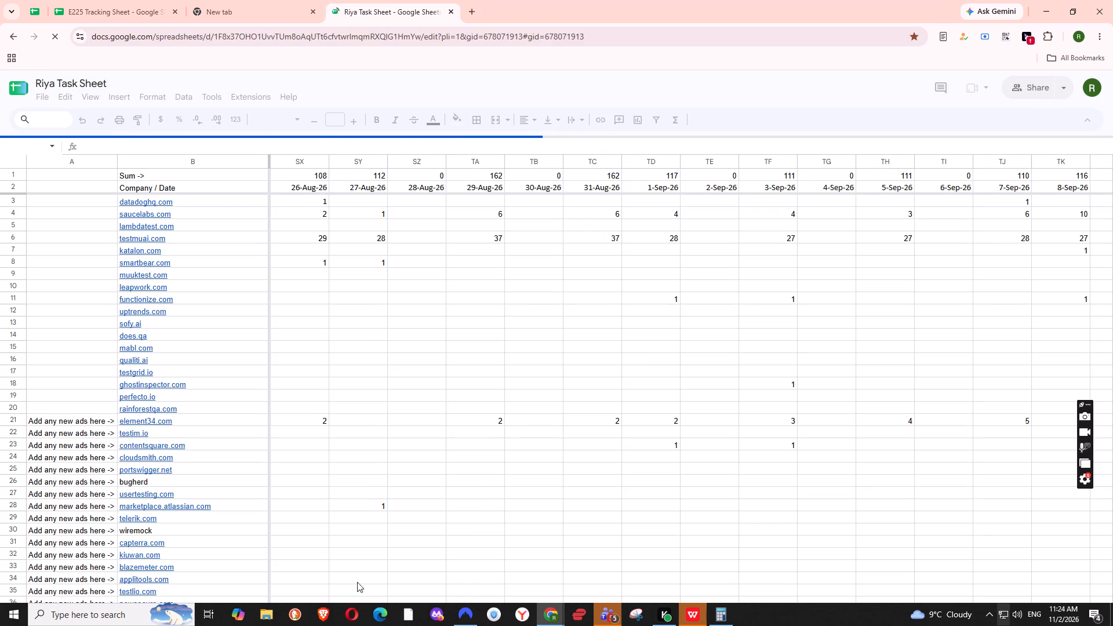
click(534, 591)
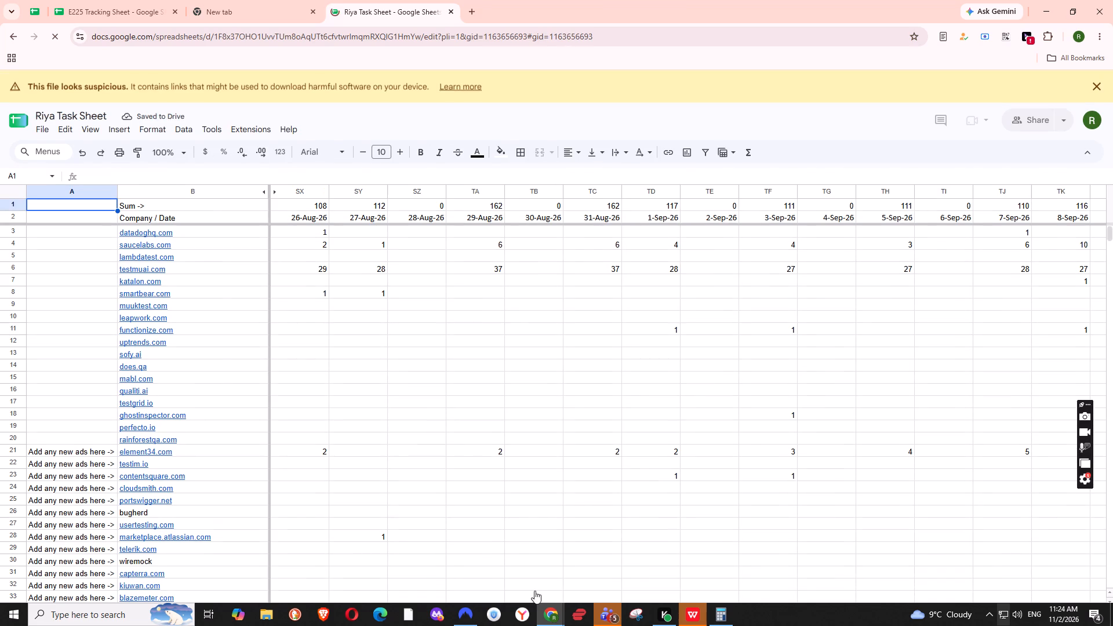
click(689, 589)
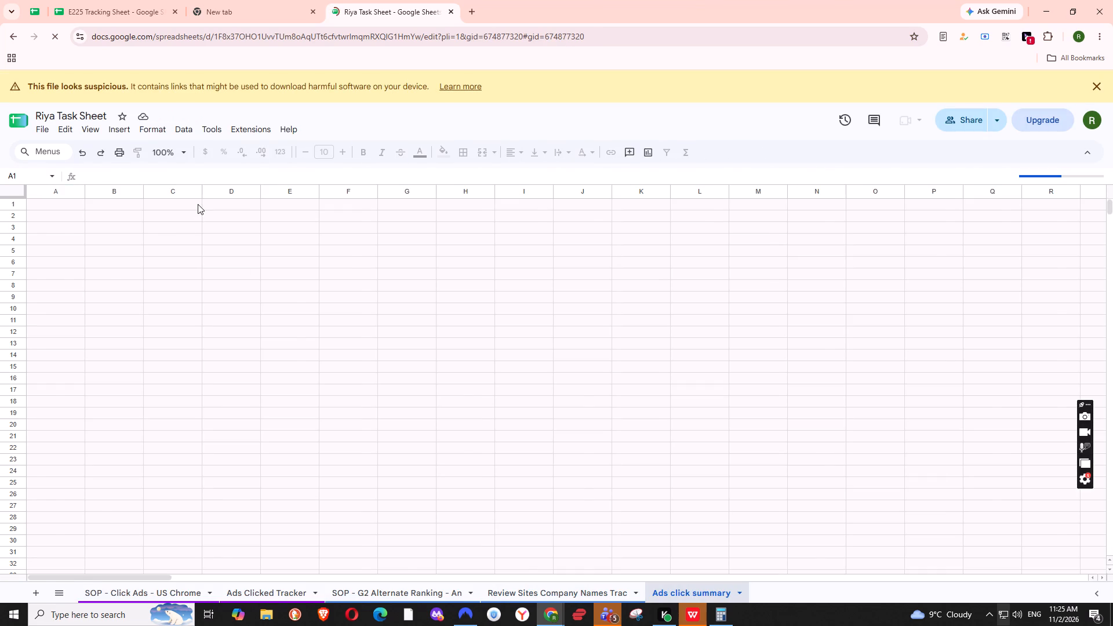
Examine the late-October 2026 columns of the Ads click summary, starting from 27 October.
click(263, 212)
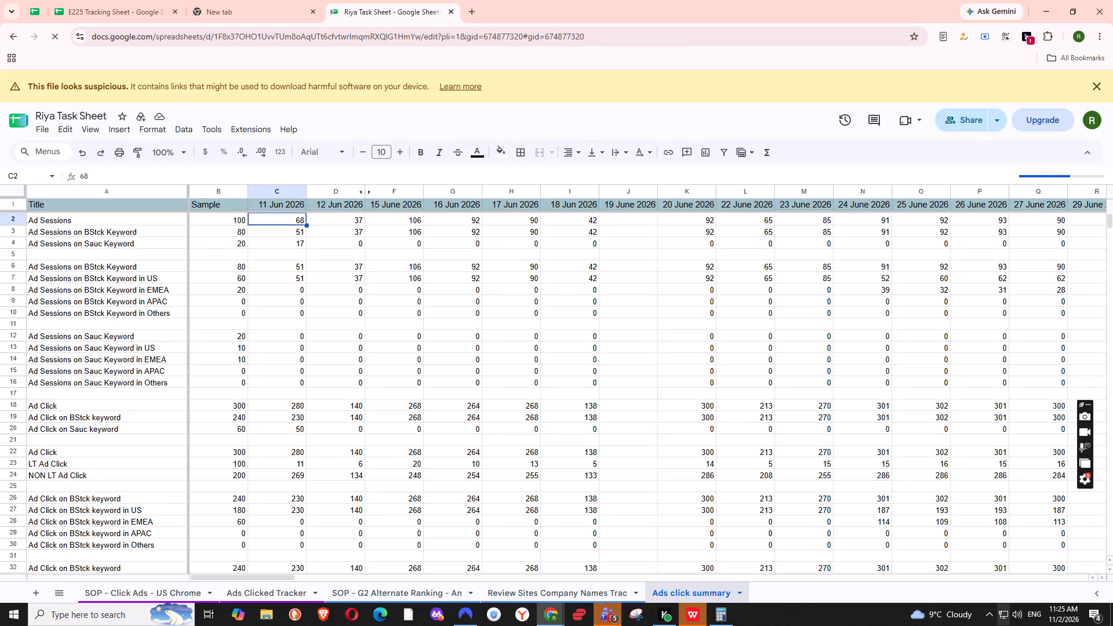
key(ctrl+Right)
key(Right)
key(ctrl+Right)
key(ctrl+Right)
key(ctrl+Right)
key(ctrl+Right)
key(ctrl+Right)
key(ctrl+Right)
key(ctrl+Right)
key(ctrl+Right)
key(ctrl+Right)
key(ctrl+Right)
key(ctrl+Right)
key(ctrl+Right)
key(ctrl+Right)
key(ctrl+Right)
key(ctrl+Right)
key(ctrl+Right)
key(ctrl+Right)
key(ctrl+Right)
key(ctrl+Right)
key(ctrl+Right)
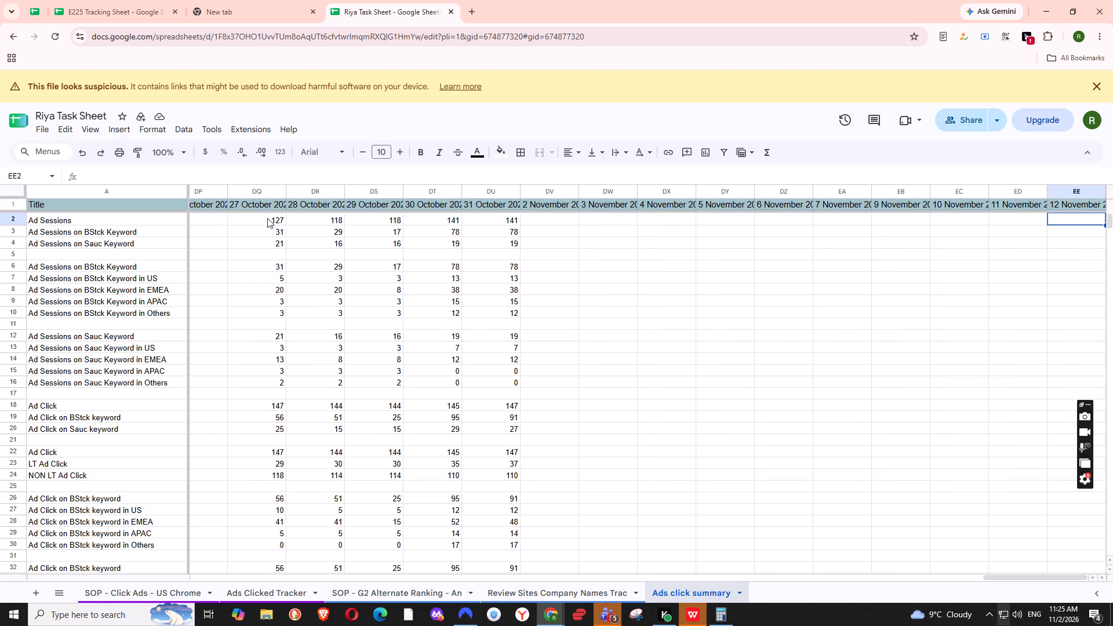
click(267, 218)
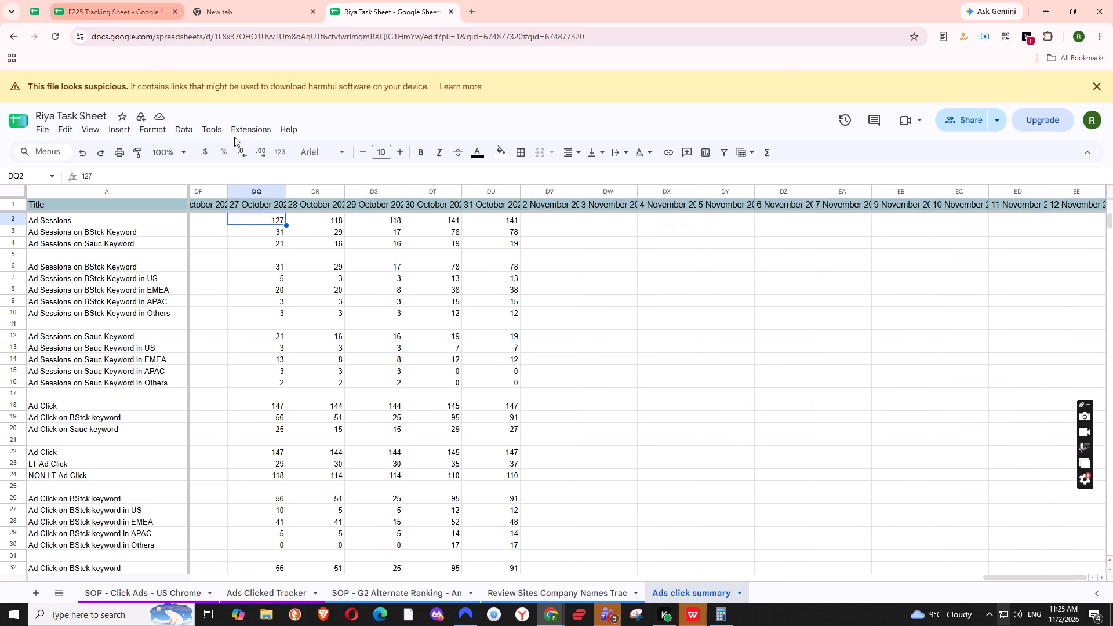
Compare the tracking sheet's empty 28-Oct-2026 rows with the late-October figures in the Ads click summary.
key(super+Right)
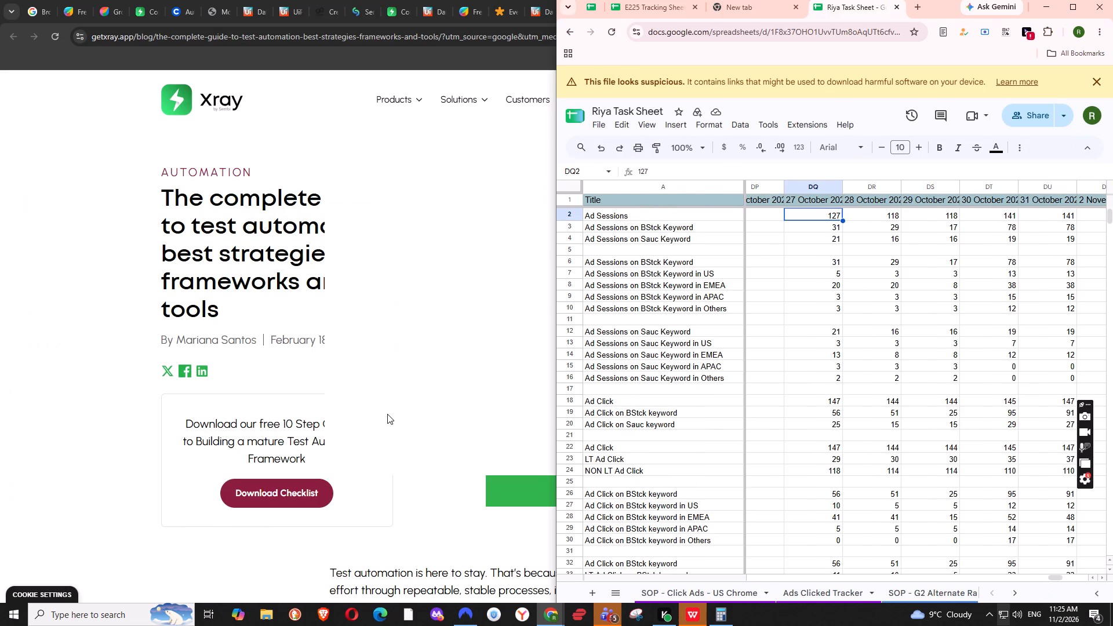
click(633, 0)
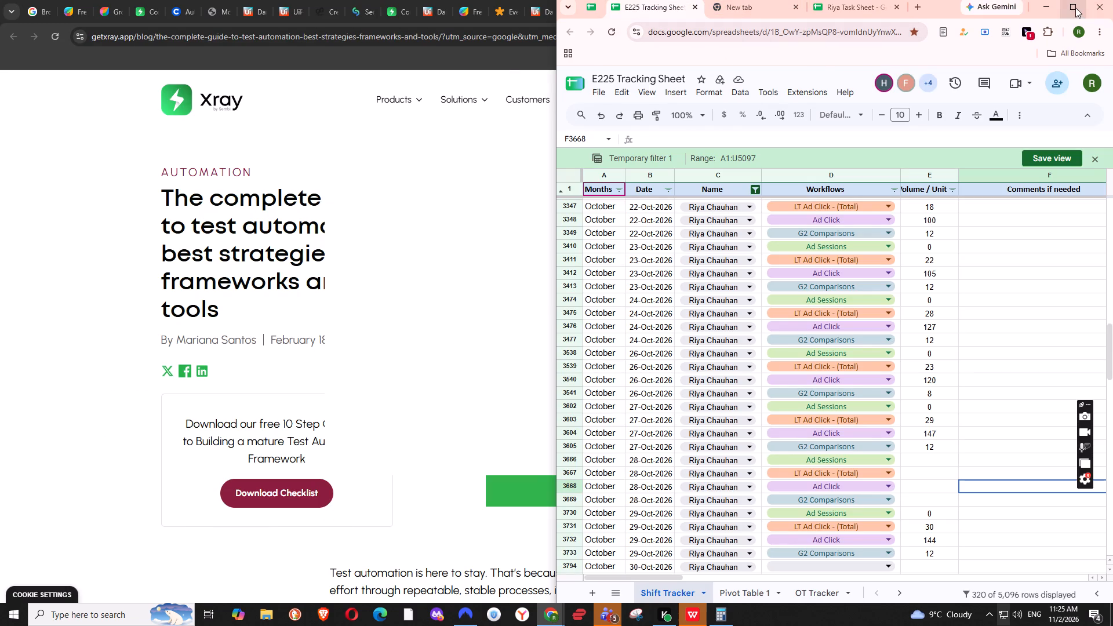
click(1075, 8)
scroll(397, 460, down, 1)
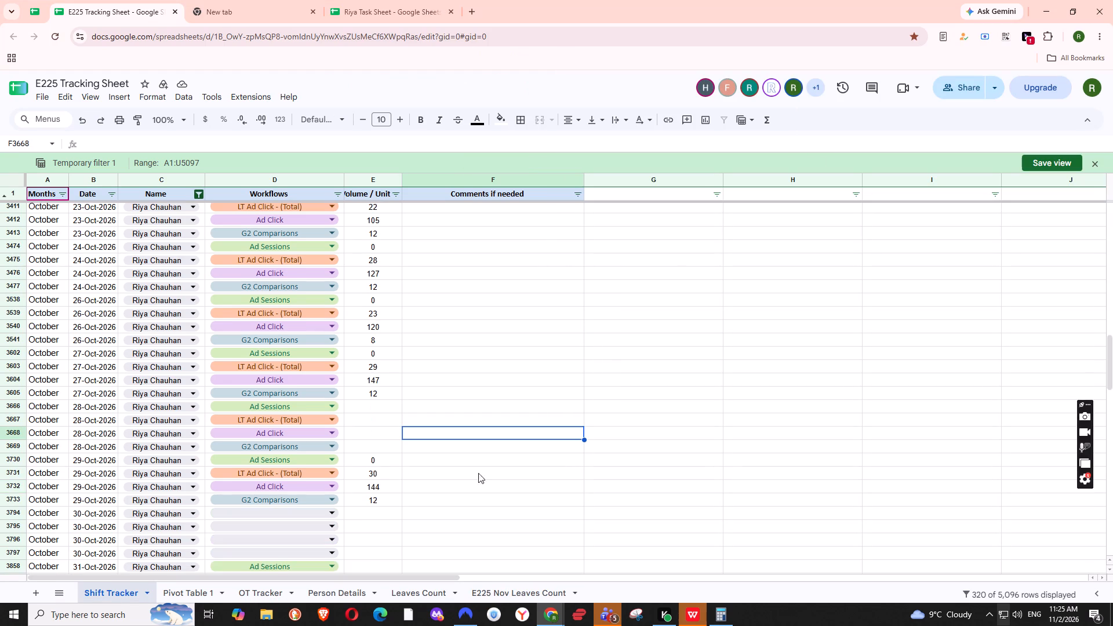
click(430, 11)
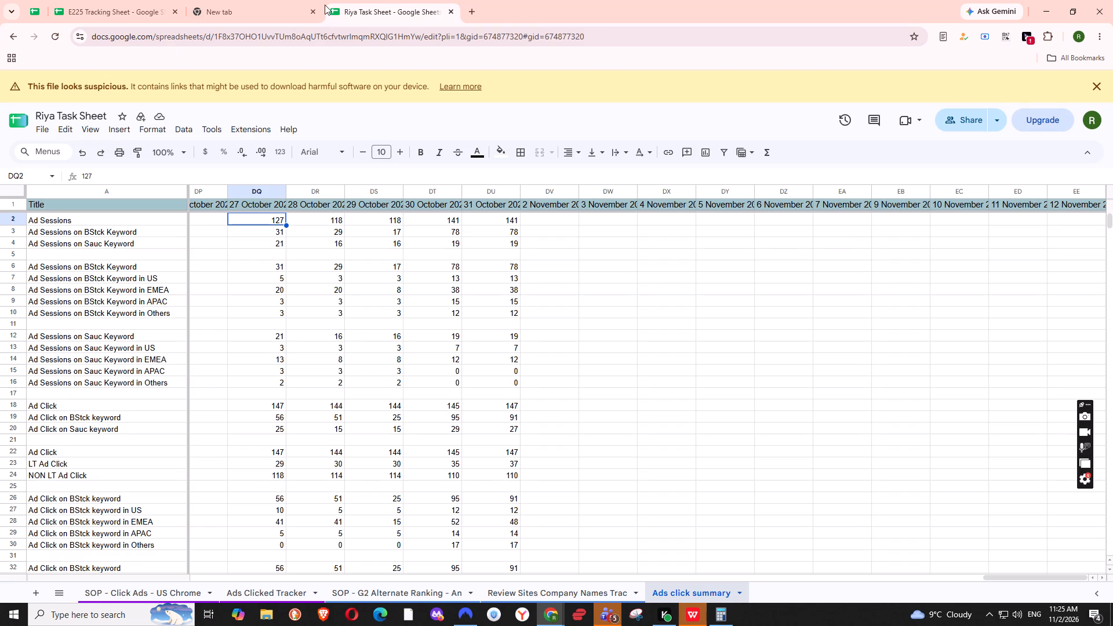
Fill in the 28-Oct-2026 volumes in the tracking sheet: Ad Sessions 0, LT Ad Click - (Total) 29, Ad Click 118, G2 Comparisons 12.
click(73, 12)
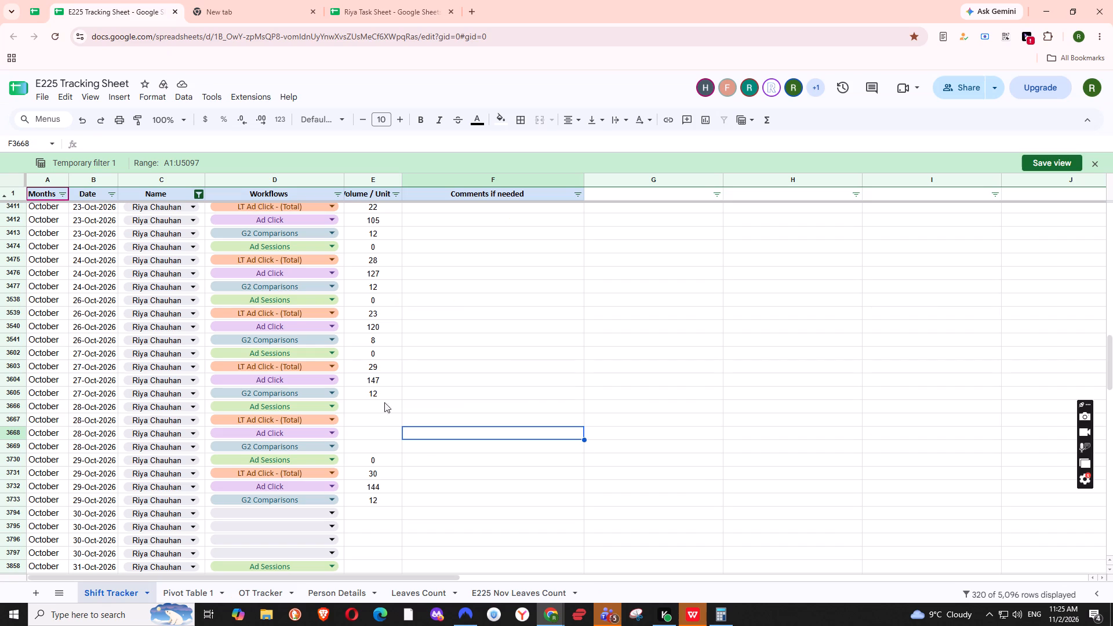
click(357, 403)
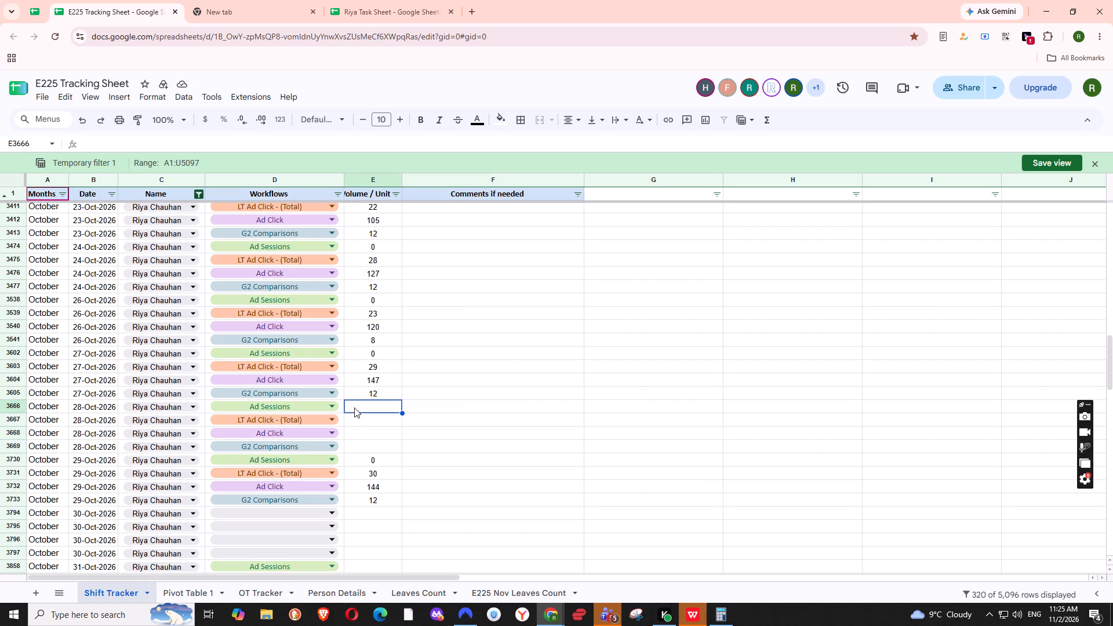
key(Down)
text(29)
key(Down)
text(118)
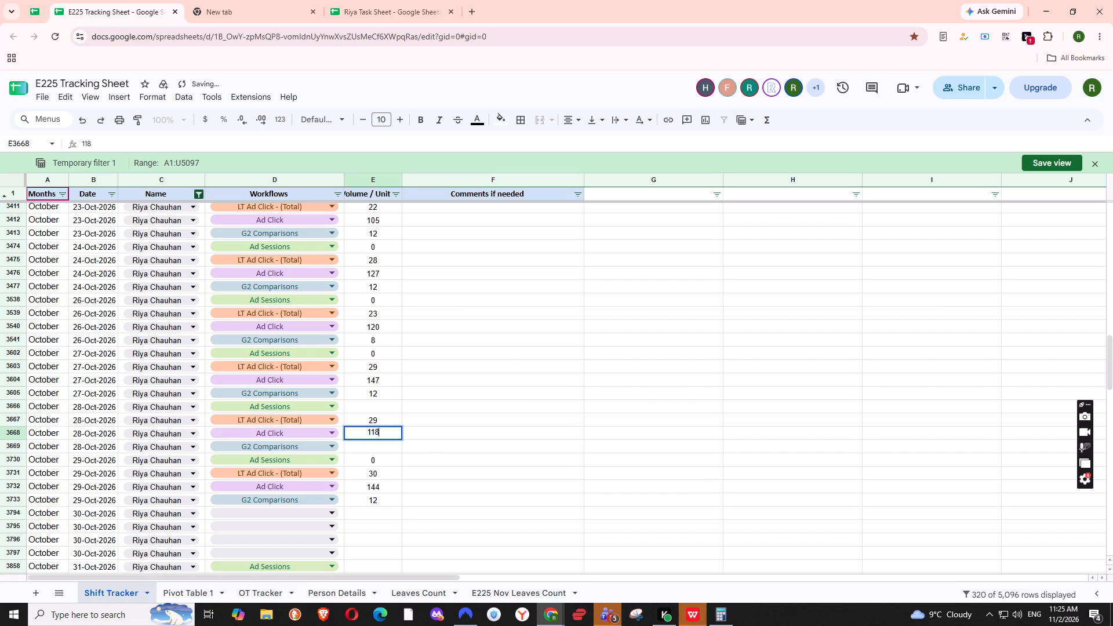
key(Down)
text(12)
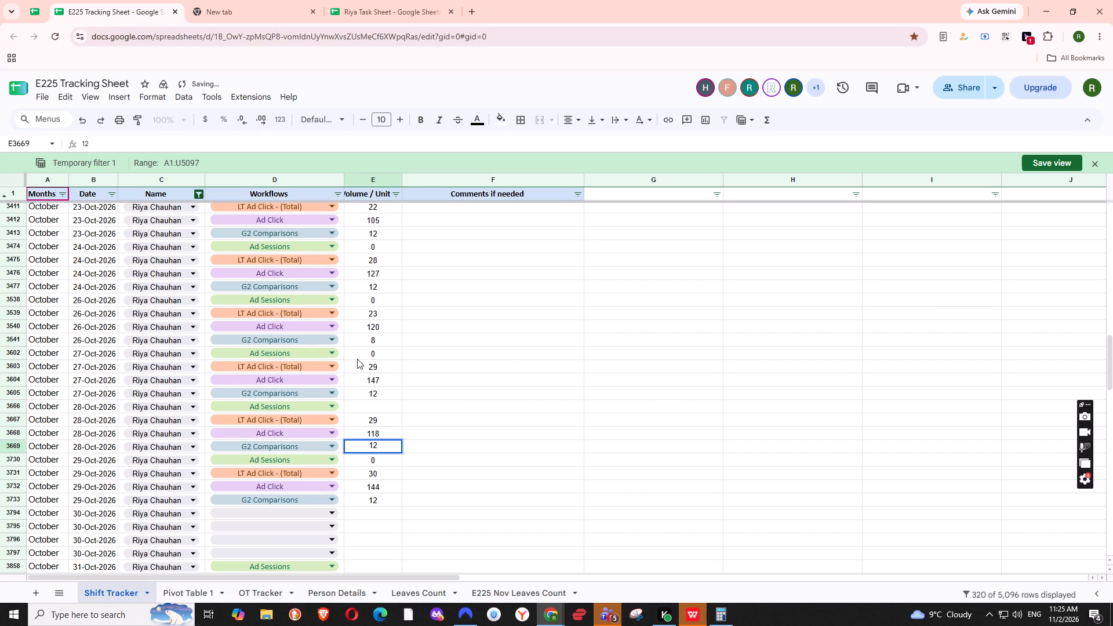
click(367, 407)
key(0)
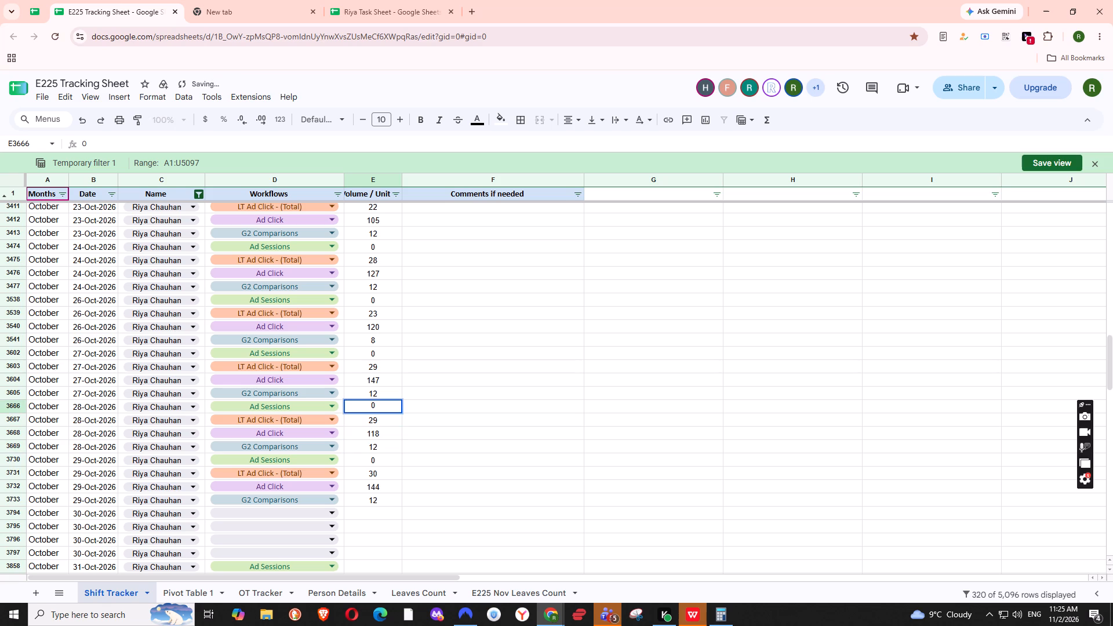
click(418, 498)
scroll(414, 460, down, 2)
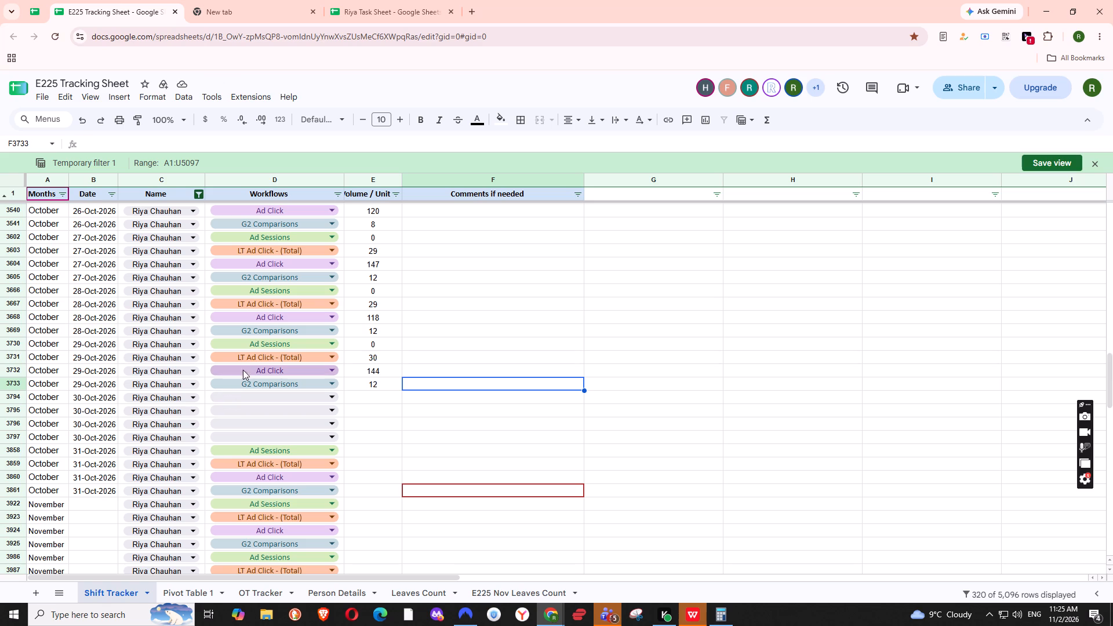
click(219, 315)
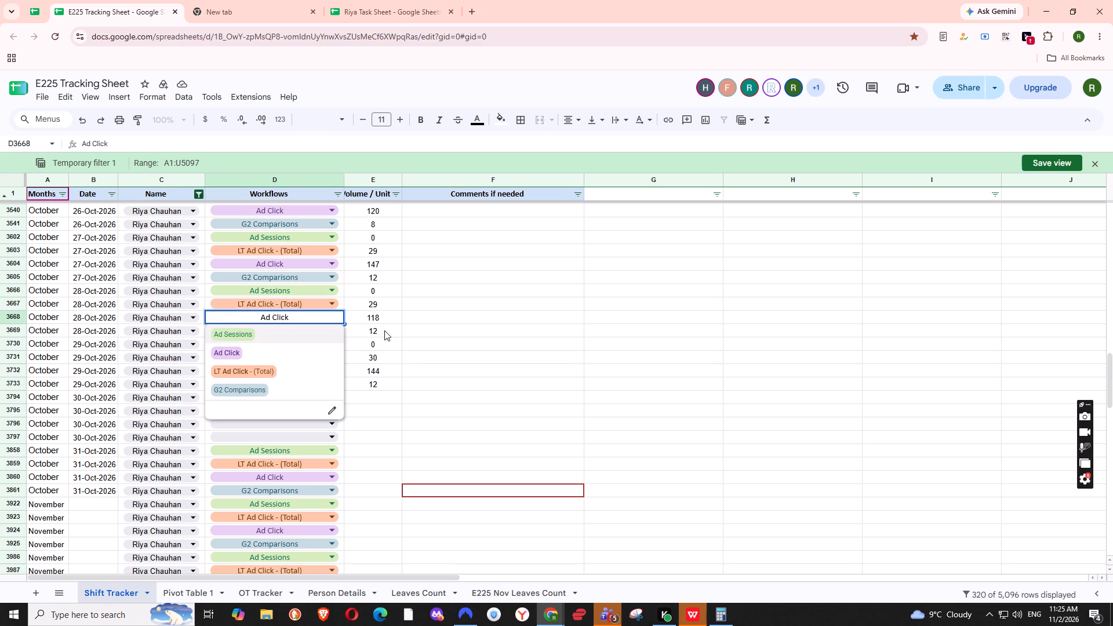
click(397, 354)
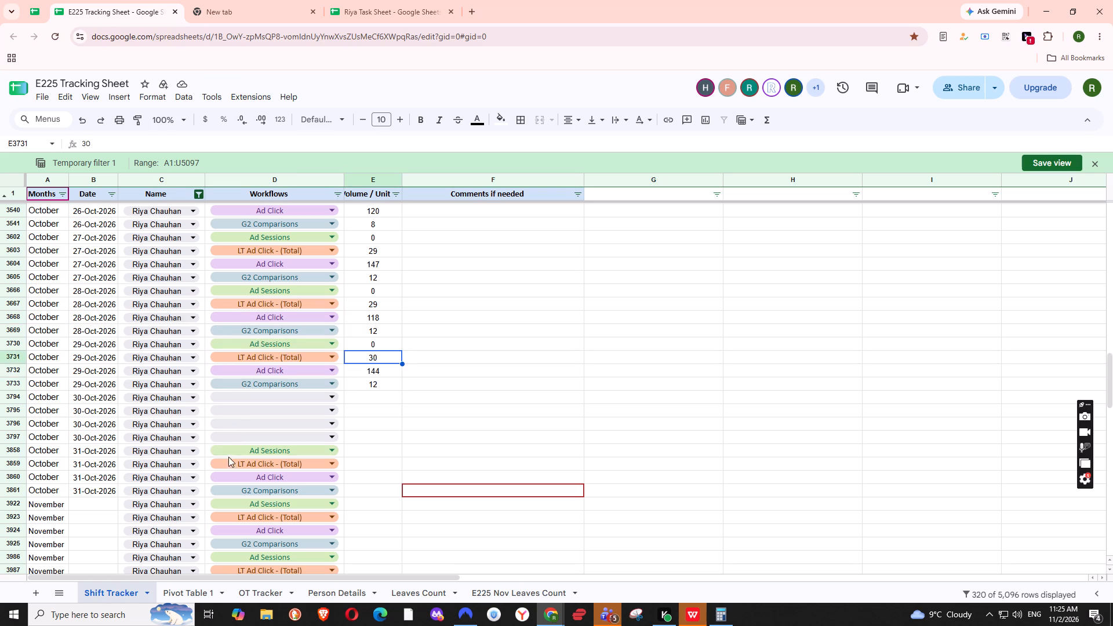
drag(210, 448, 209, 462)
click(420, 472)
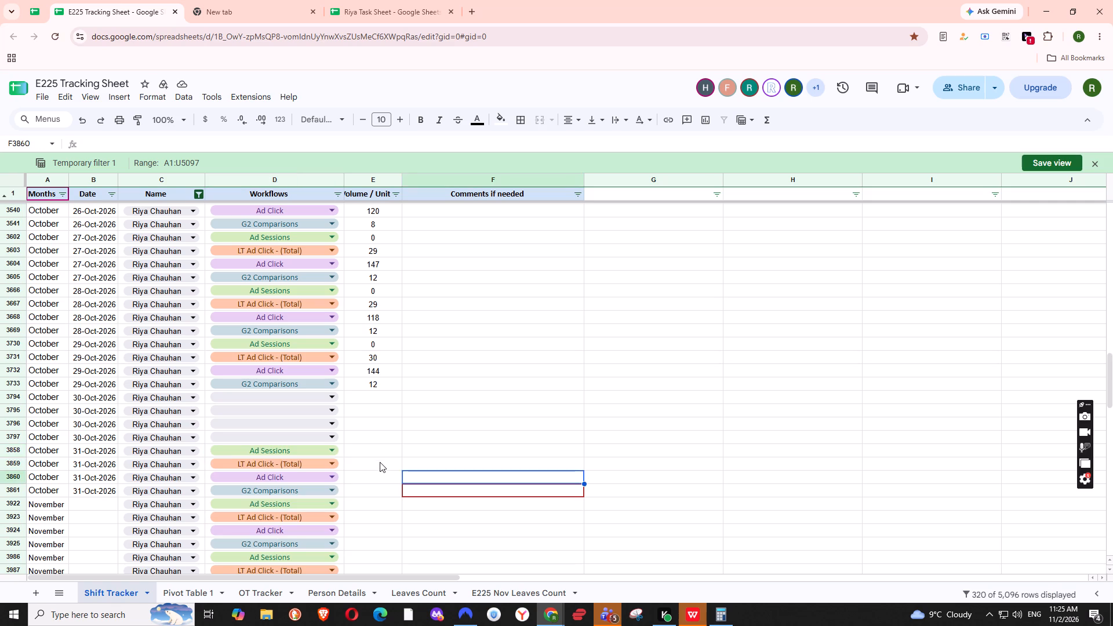
Copy the four 31-Oct-2026 workflow labels, Ad Sessions through G2 Comparisons, into the empty Workflows cells for 30-Oct-2026.
click(379, 452)
key(Left)
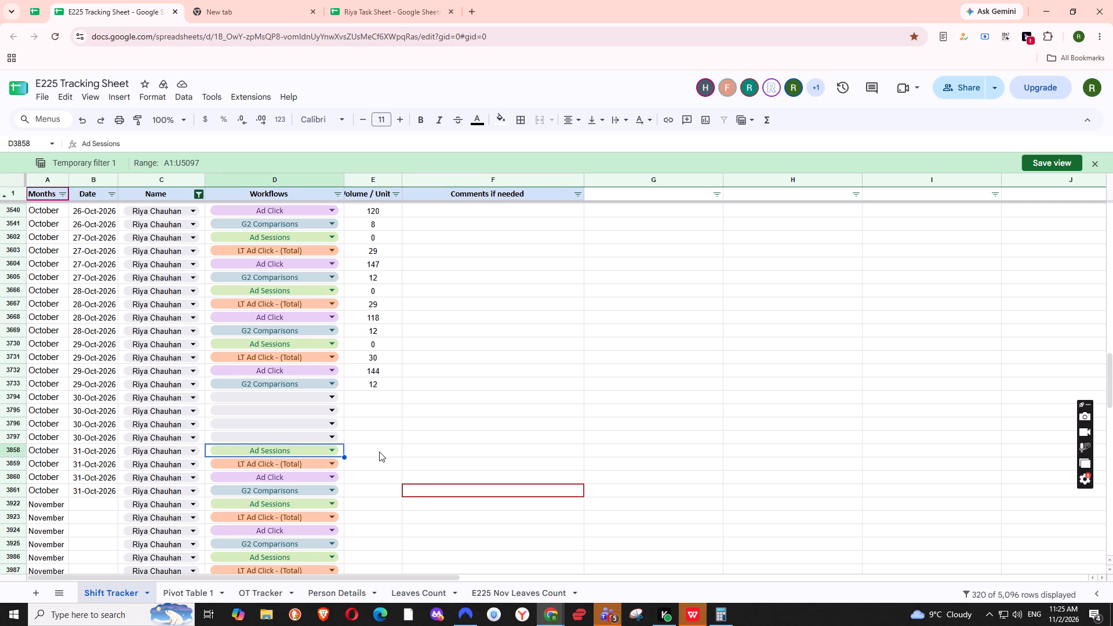
key(shift+Down)
key(shift+Down)
key(shift+Down)
key(shift+Down)
key(shift+Up)
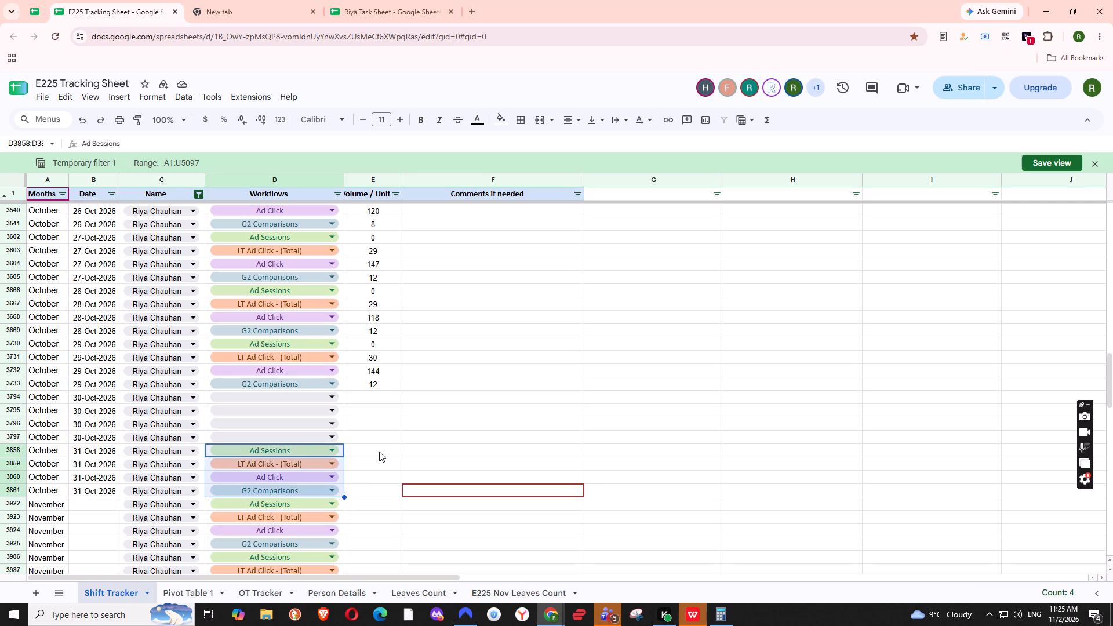
key(ctrl+c)
key(ctrl+c)
key(ctrl+c)
ctrl+click(355, 396)
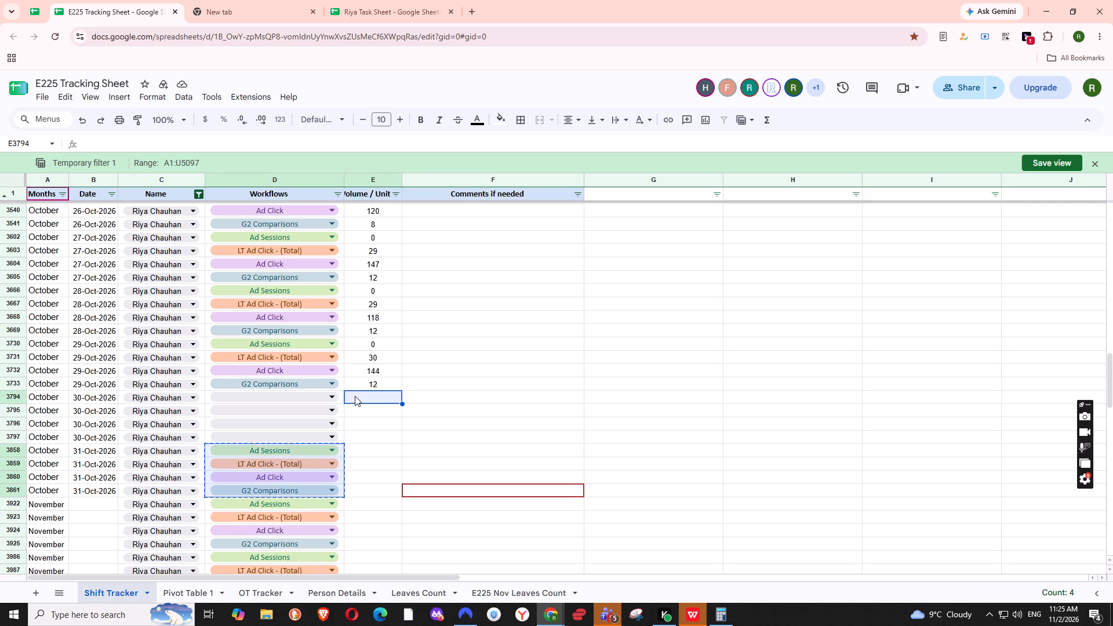
key(Left)
key(ctrl+v)
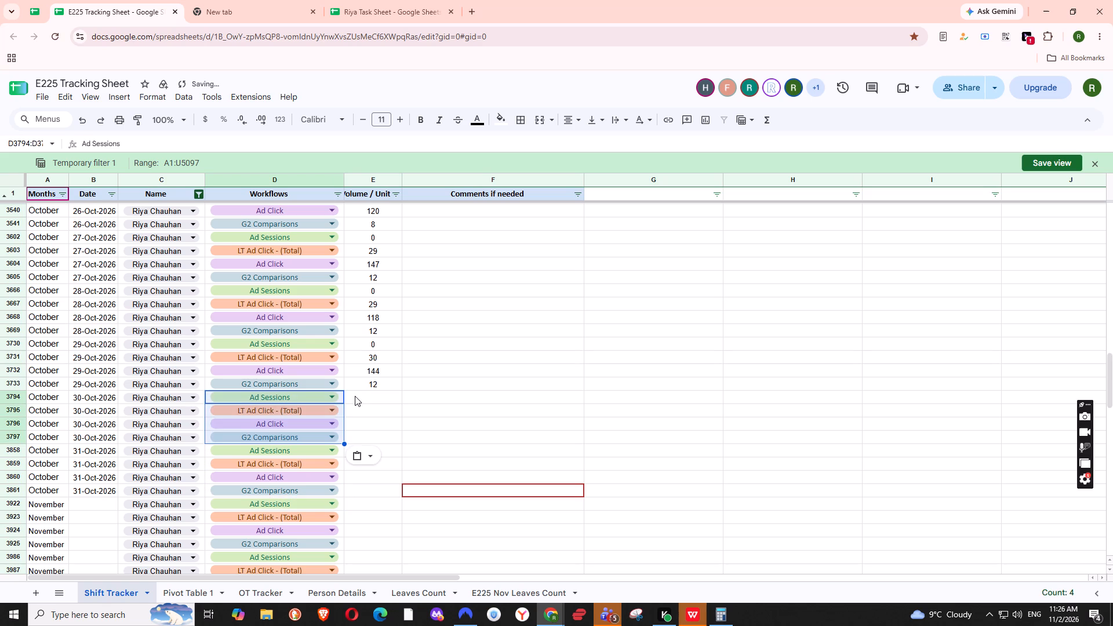
Look up the 30 October Ad Sessions figure in the Ads click summary and enter 141 as that date's Ad Sessions volume.
click(390, 397)
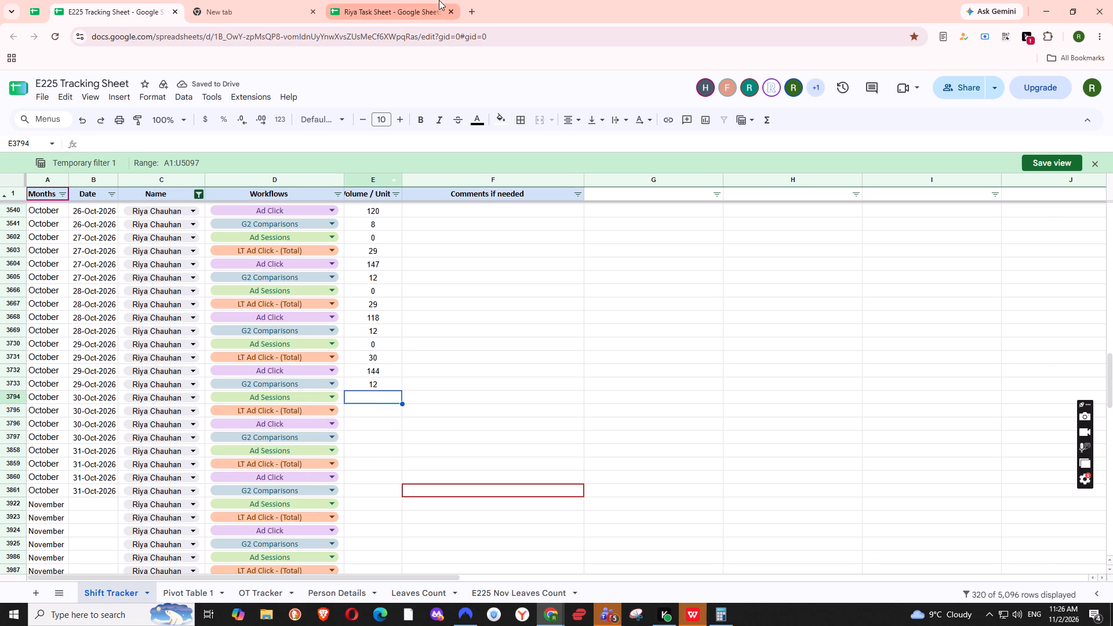
click(402, 0)
click(438, 214)
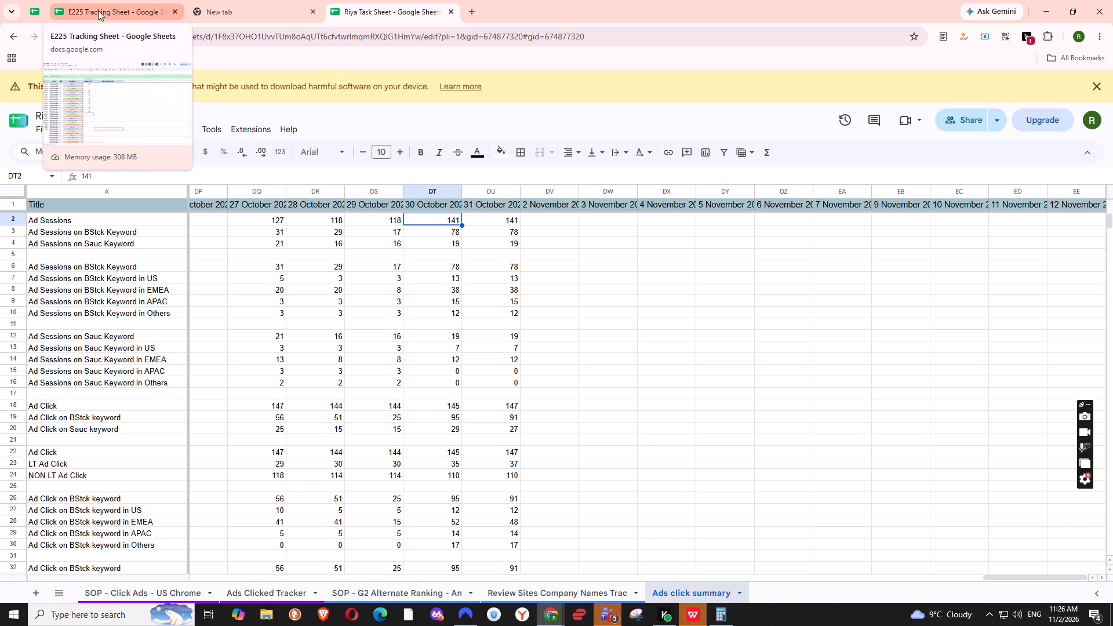
click(128, 13)
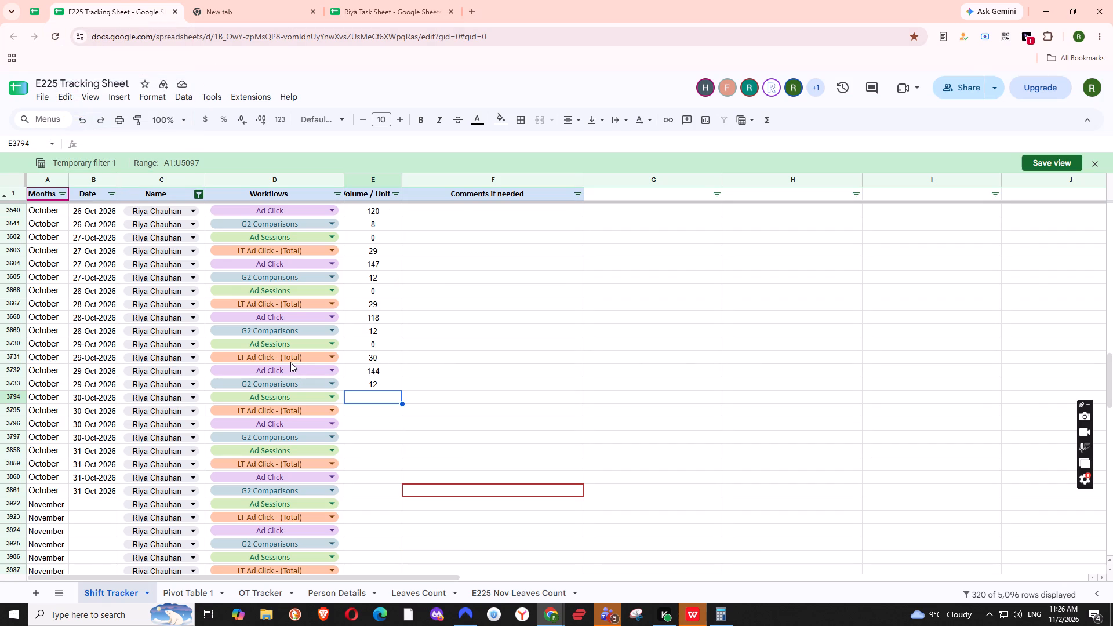
text(141)
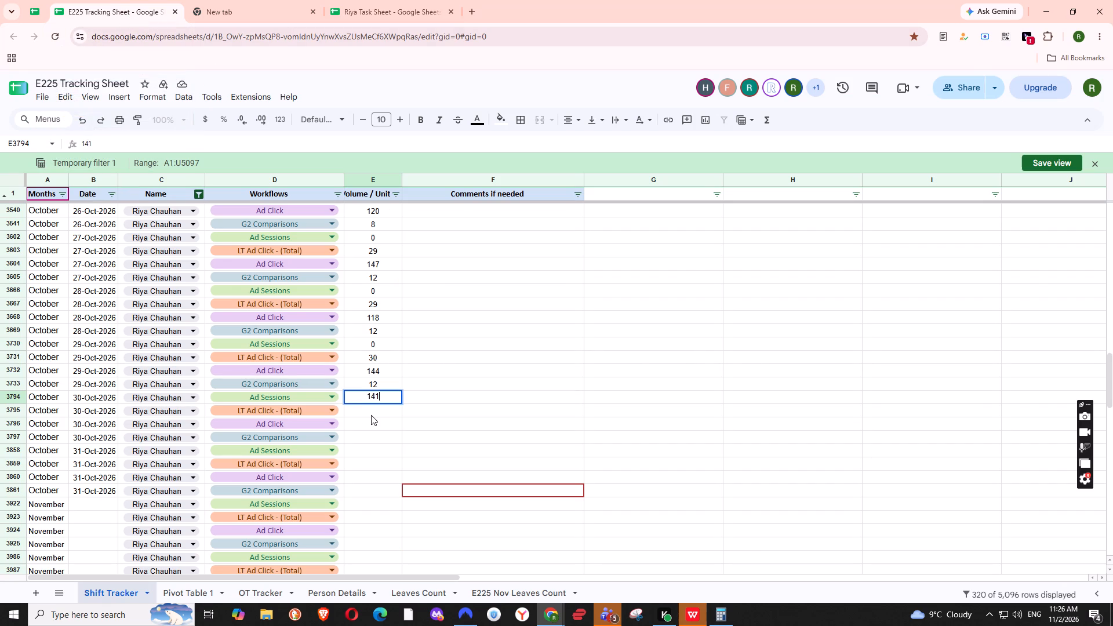
click(372, 417)
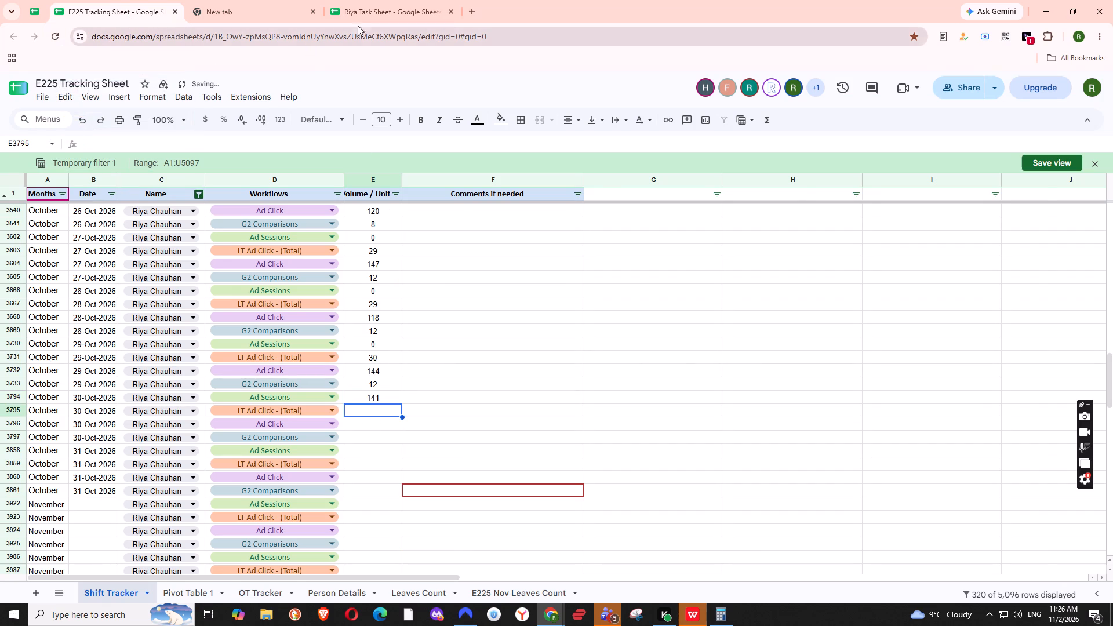
Examine the 30 October 2026 ad click figures in the Ads click summary and return to the tracking sheet's 30-Oct-2026 rows.
click(370, 13)
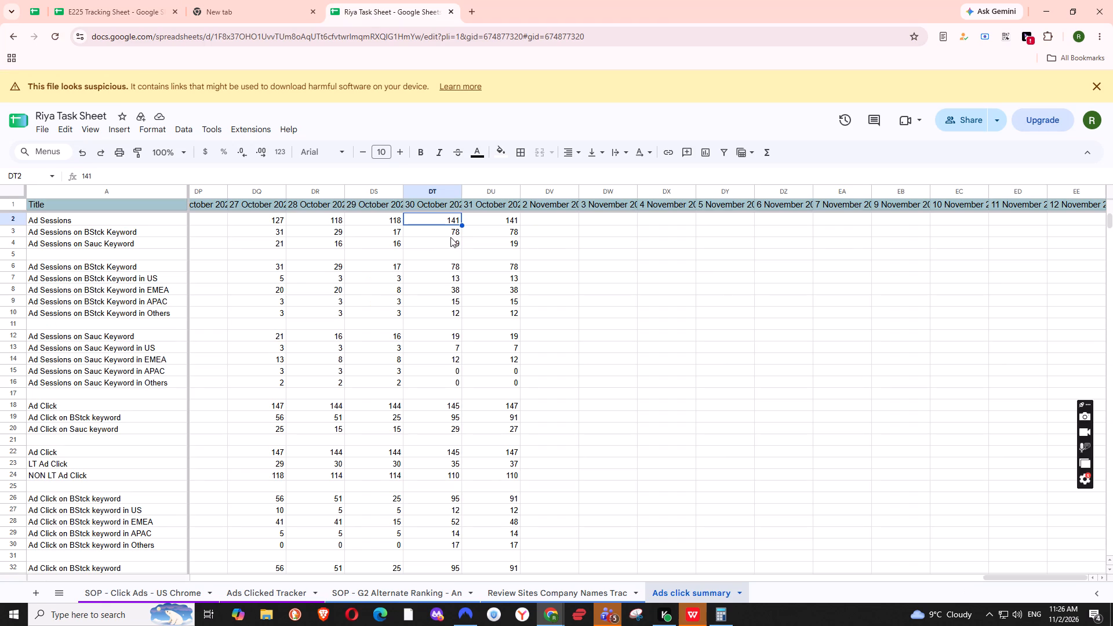
scroll(441, 403, down, 9)
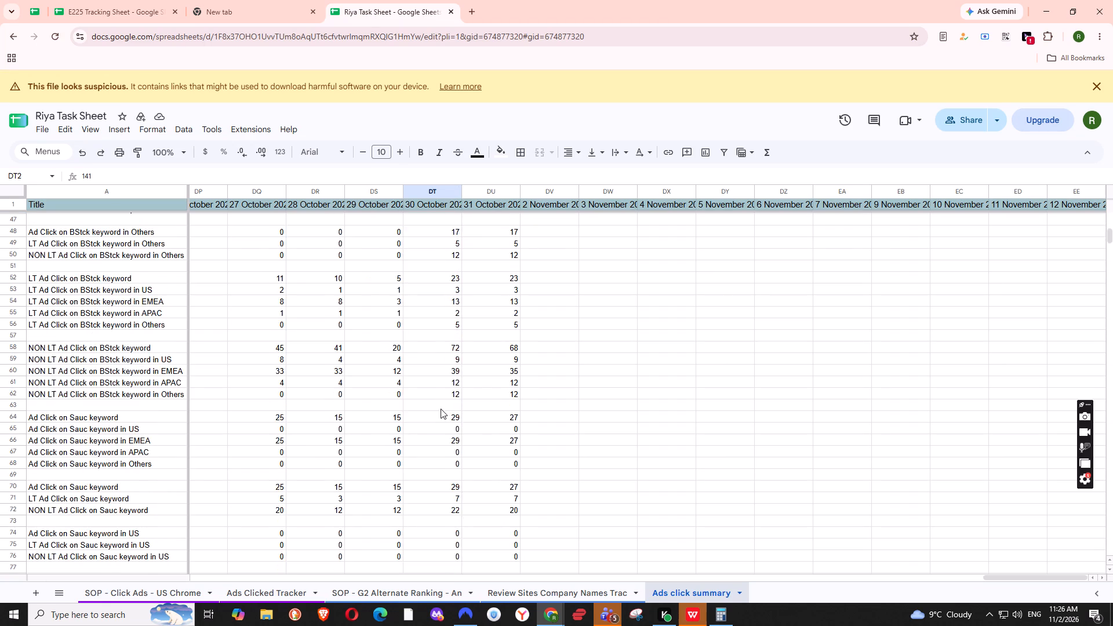
scroll(441, 409, down, 5)
scroll(441, 406, up, 1)
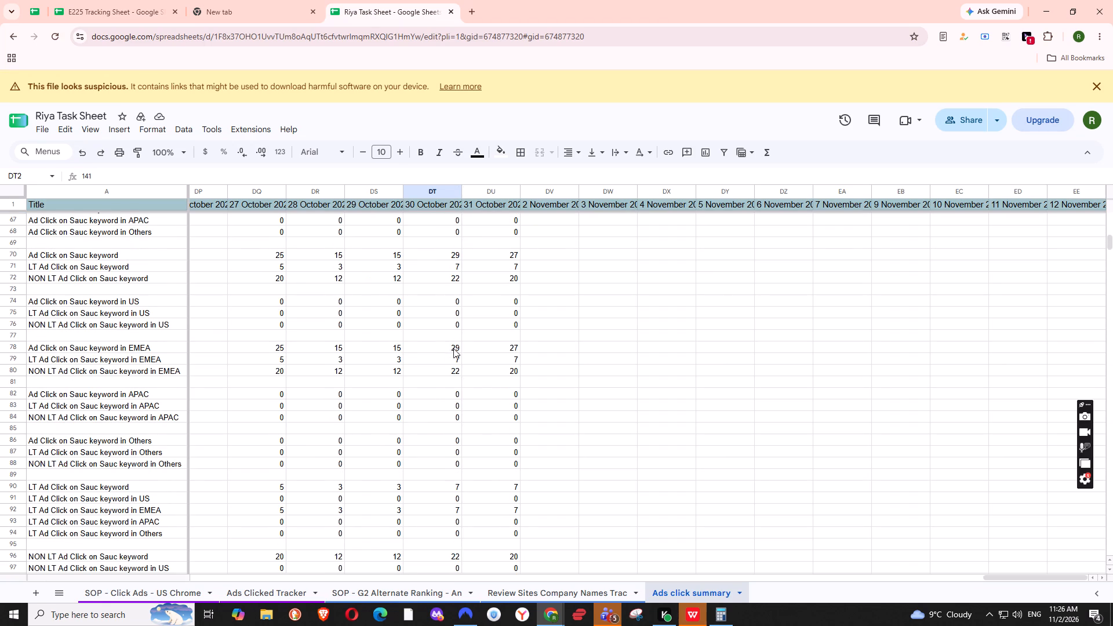
click(449, 347)
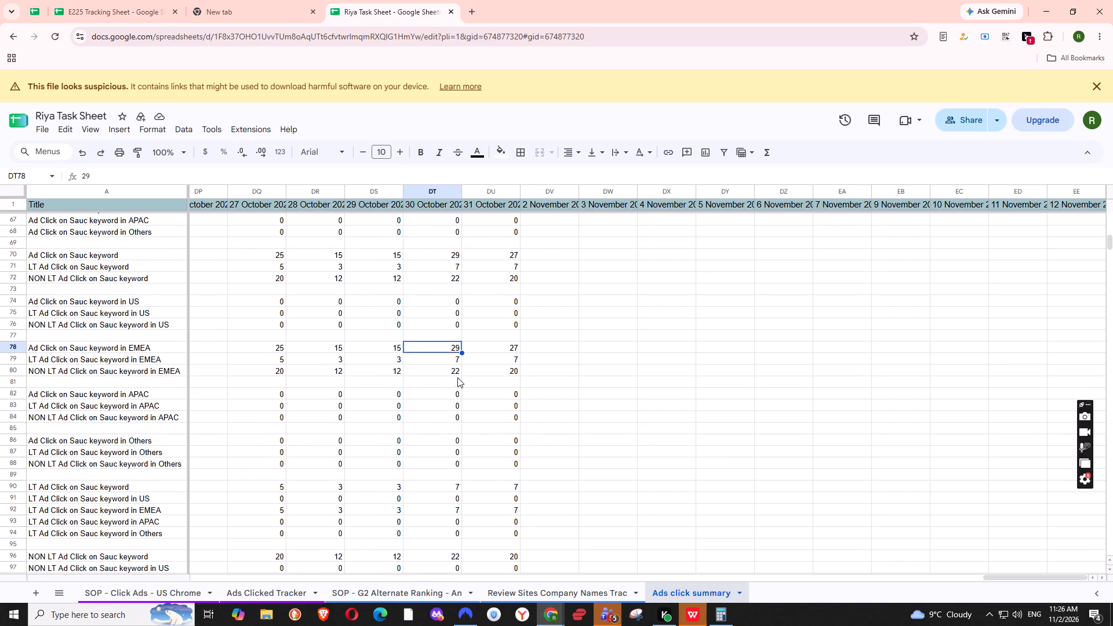
scroll(457, 380, down, 4)
click(289, 10)
click(130, 10)
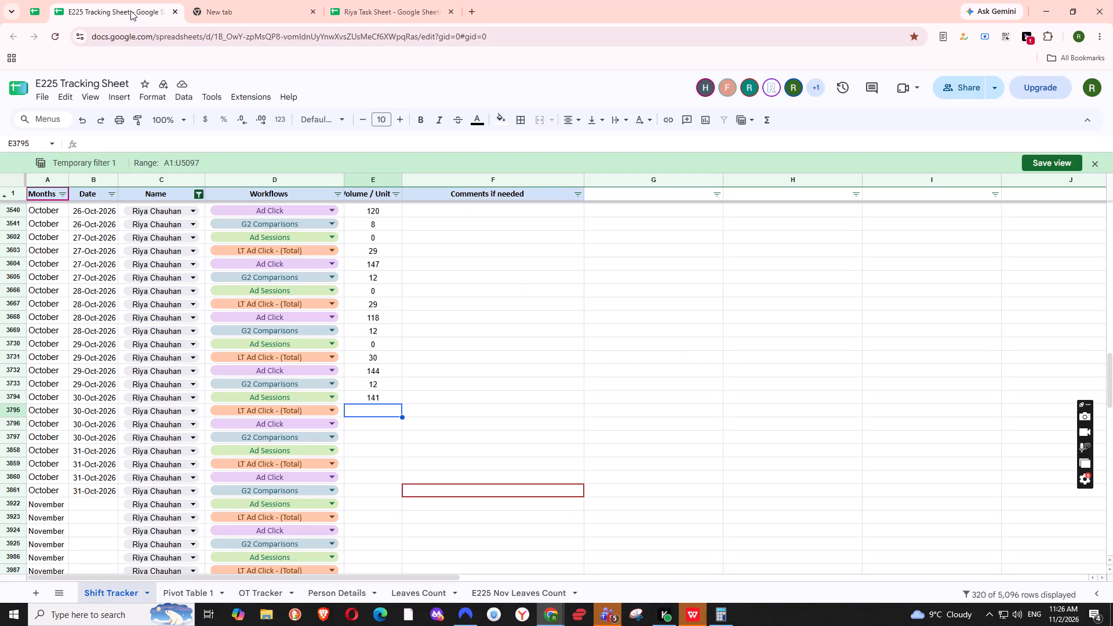
scroll(448, 391, down, 1)
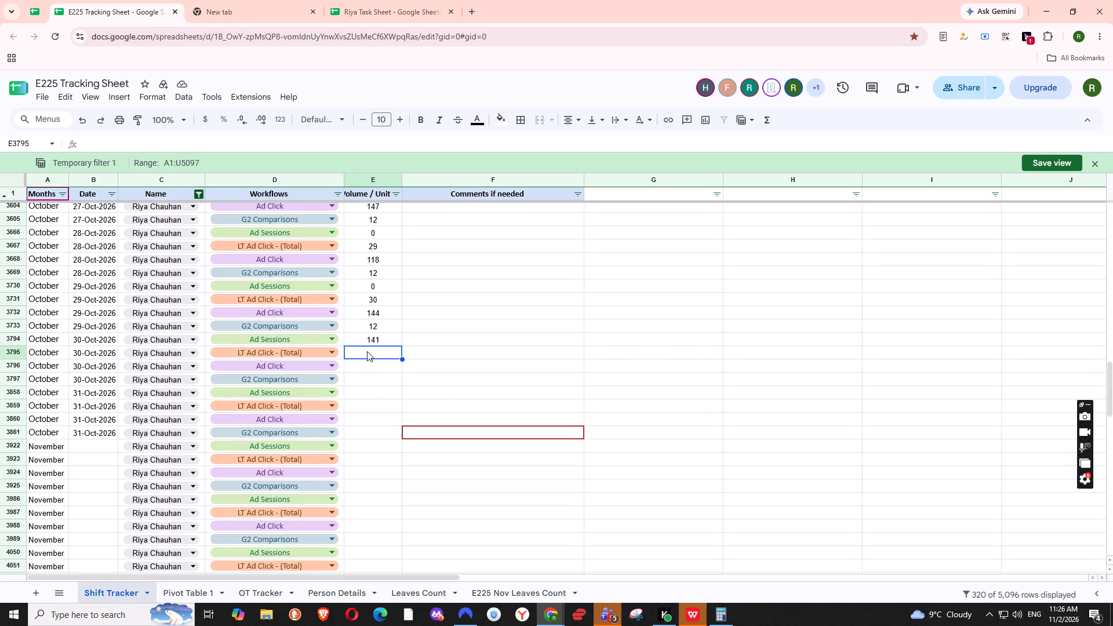
Close the Riya Task Sheet.
click(426, 8)
click(453, 9)
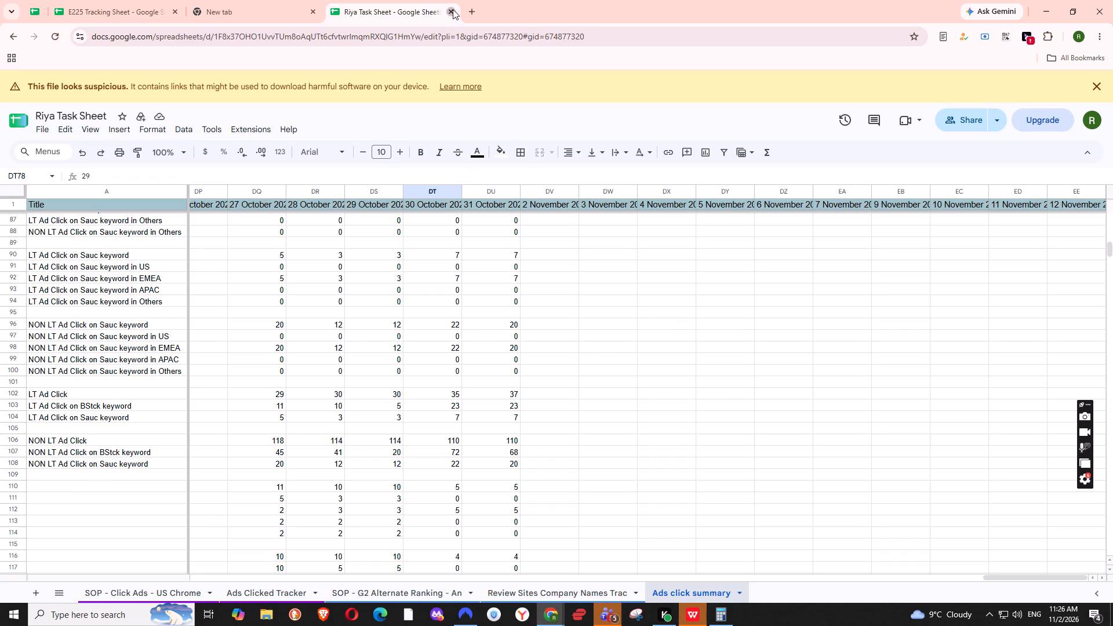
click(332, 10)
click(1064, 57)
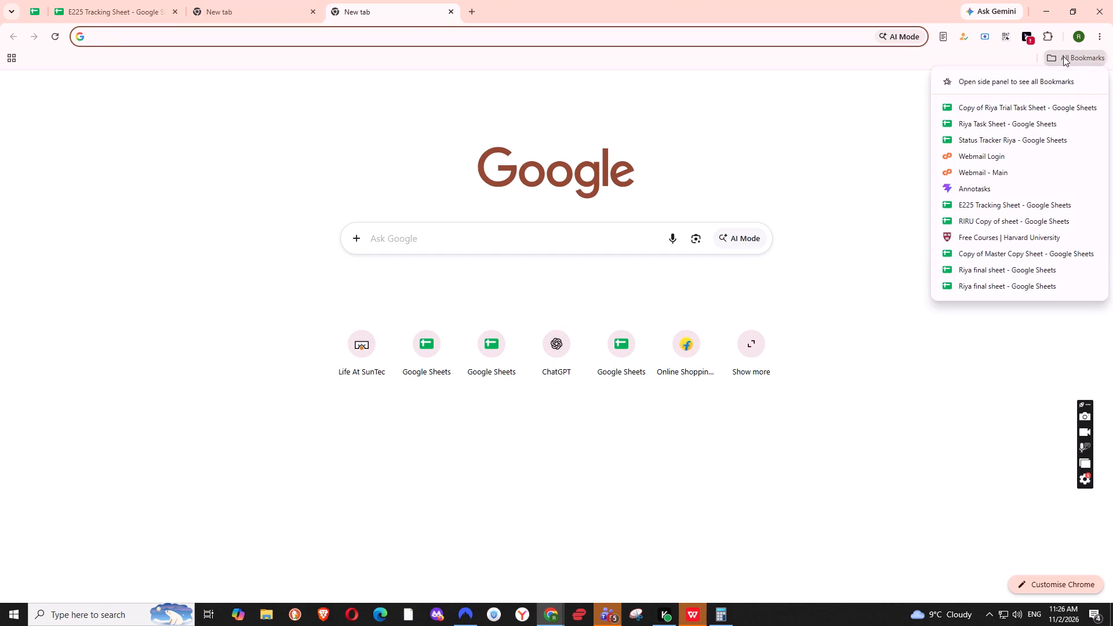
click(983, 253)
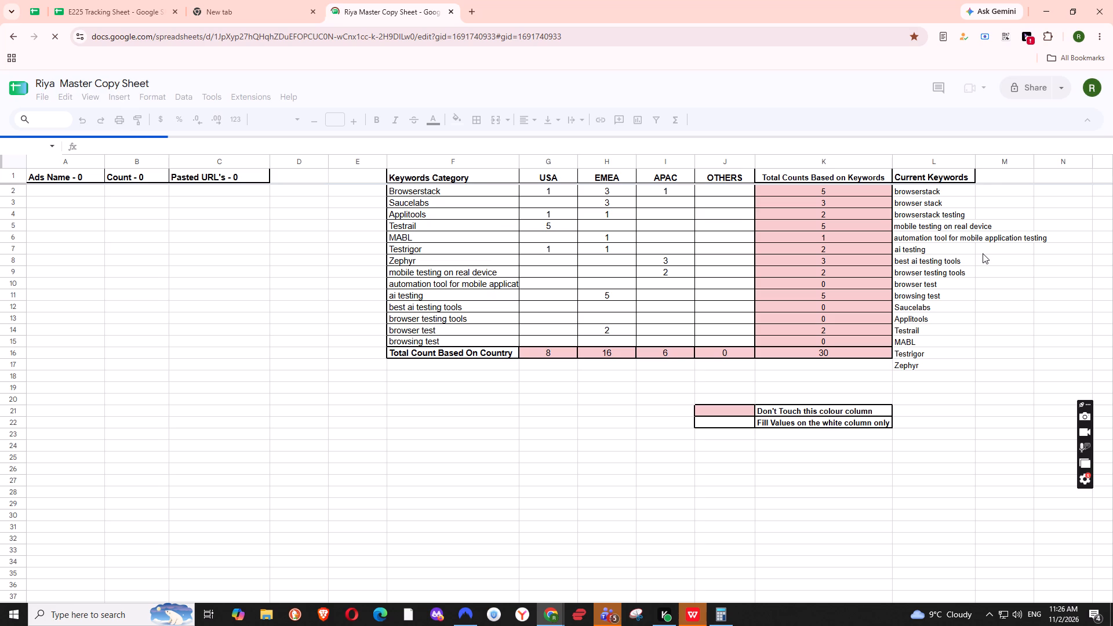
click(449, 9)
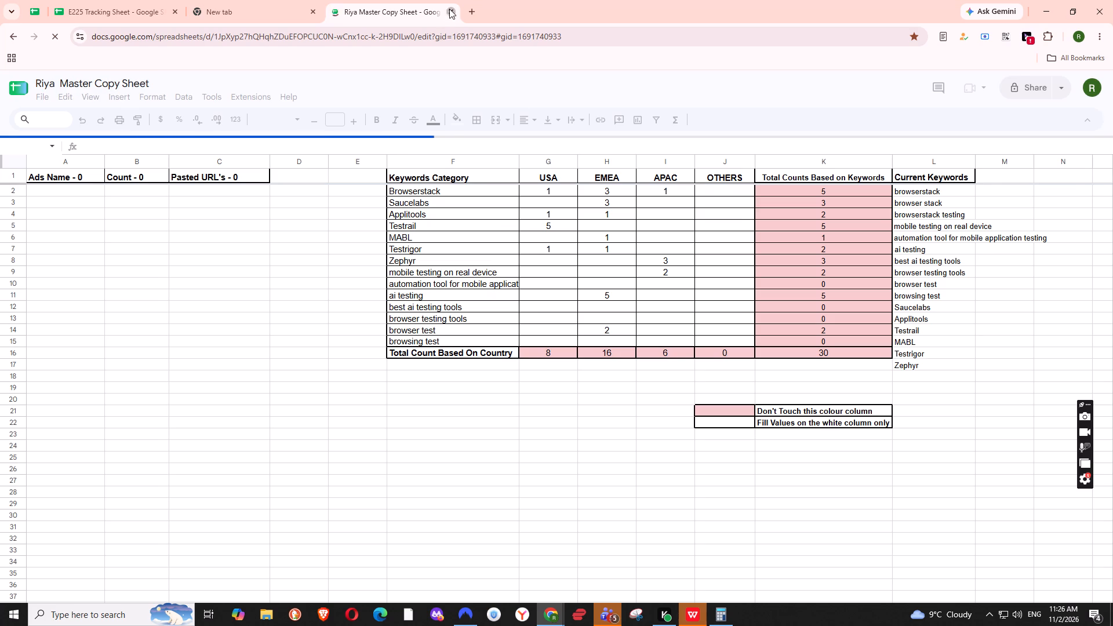
Open the last bookmarked Riya final sheet in the blank tab and display its Weekly Status sheet.
click(1073, 56)
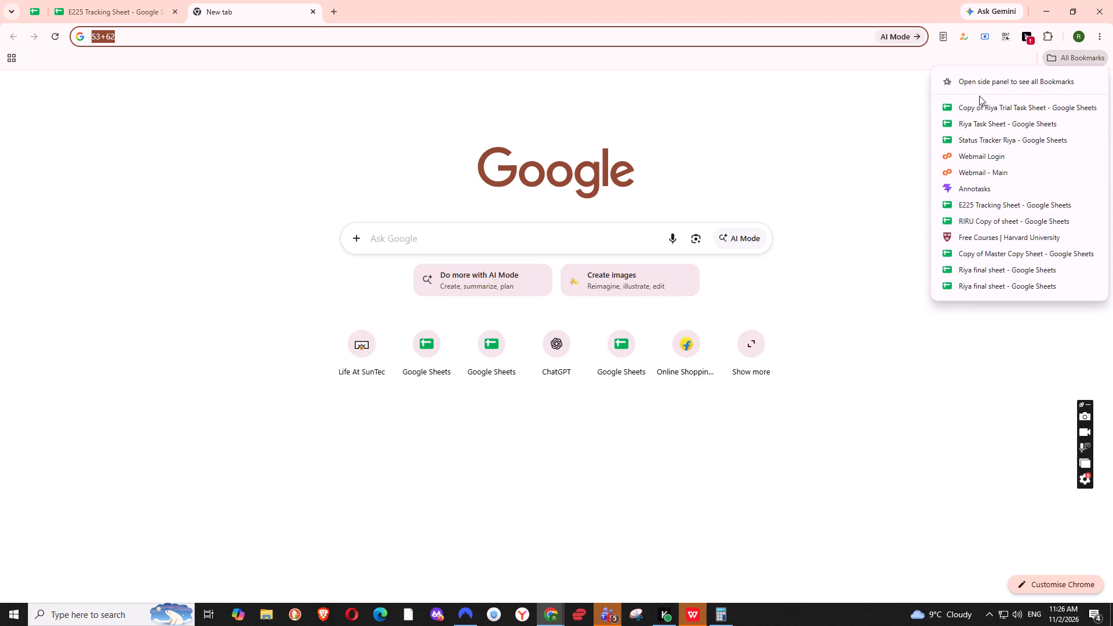
click(1001, 285)
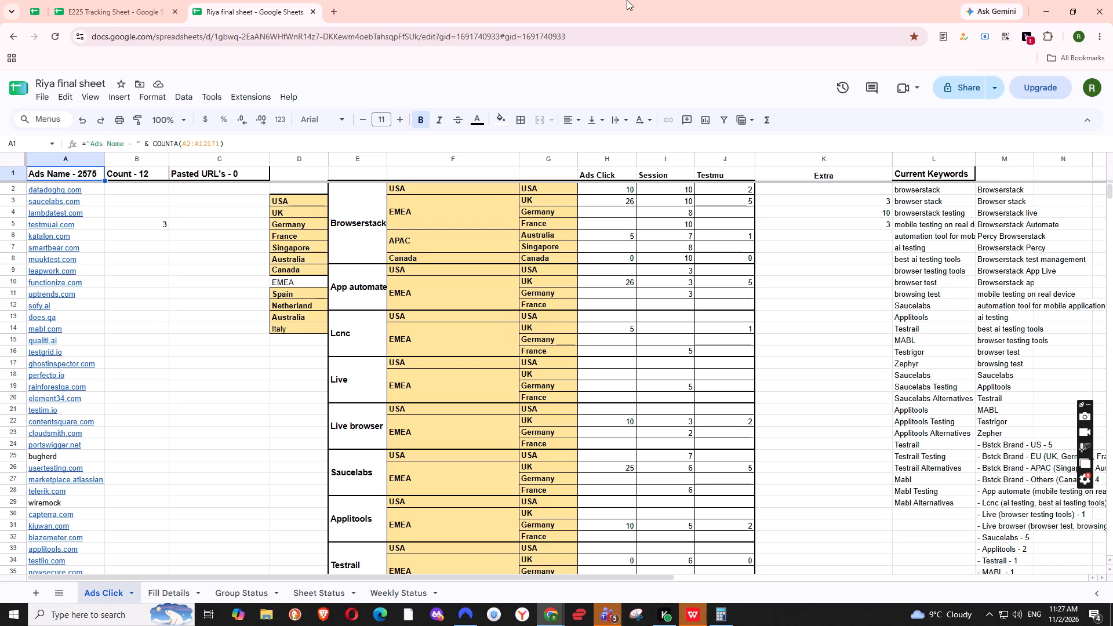
click(384, 592)
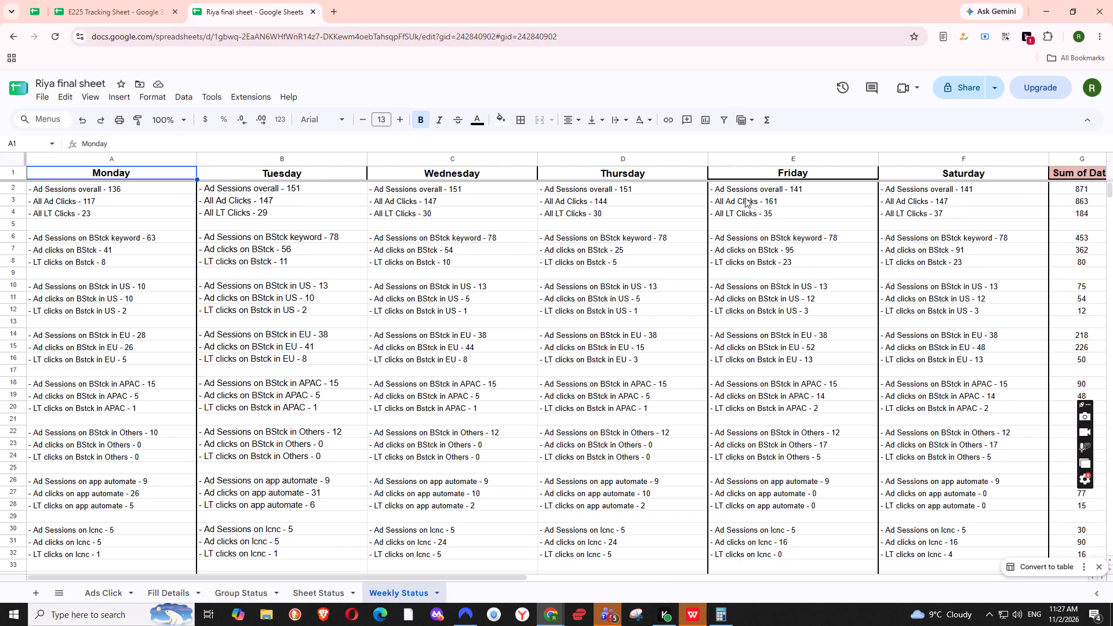
Return to the tracking sheet and check the October 2026 calendar to match weekdays with the dates of the month's last week.
click(114, 9)
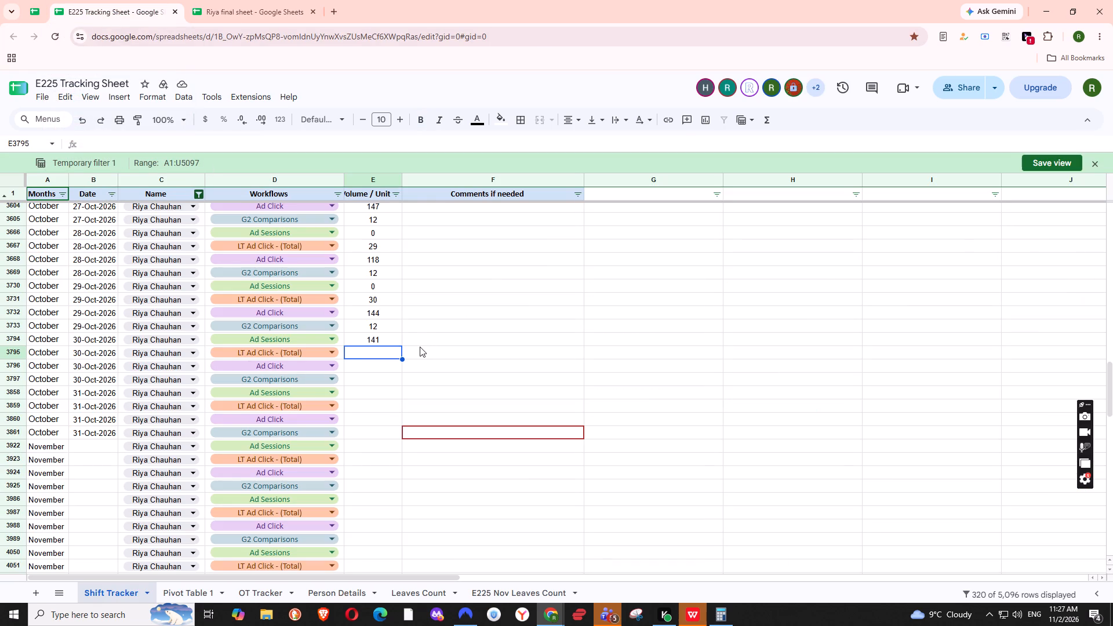
scroll(415, 359, up, 1)
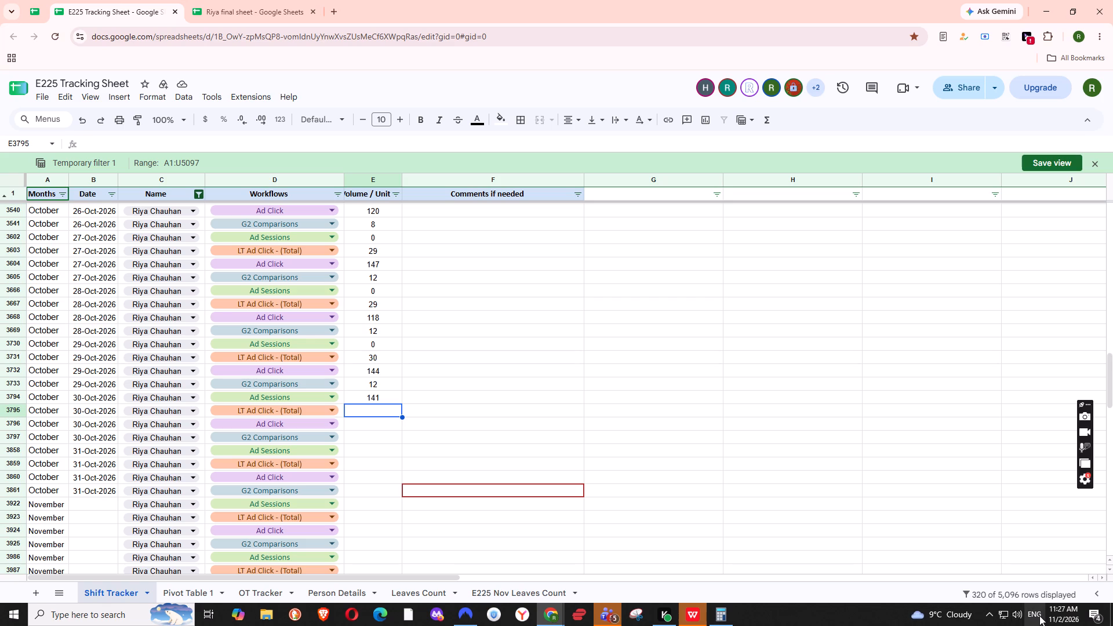
click(1063, 613)
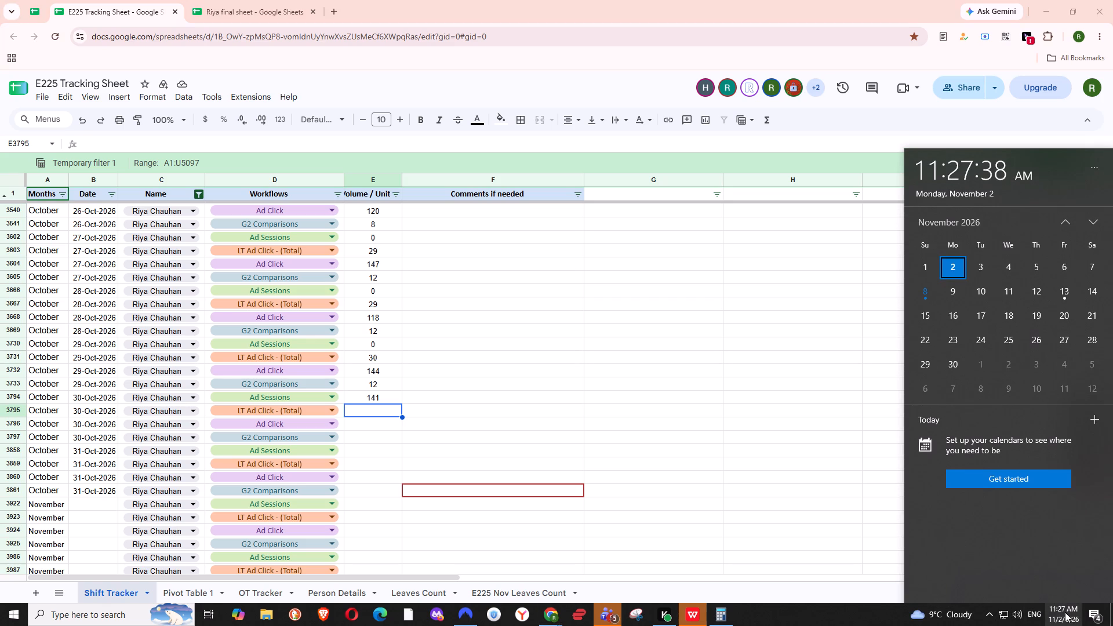
click(1064, 220)
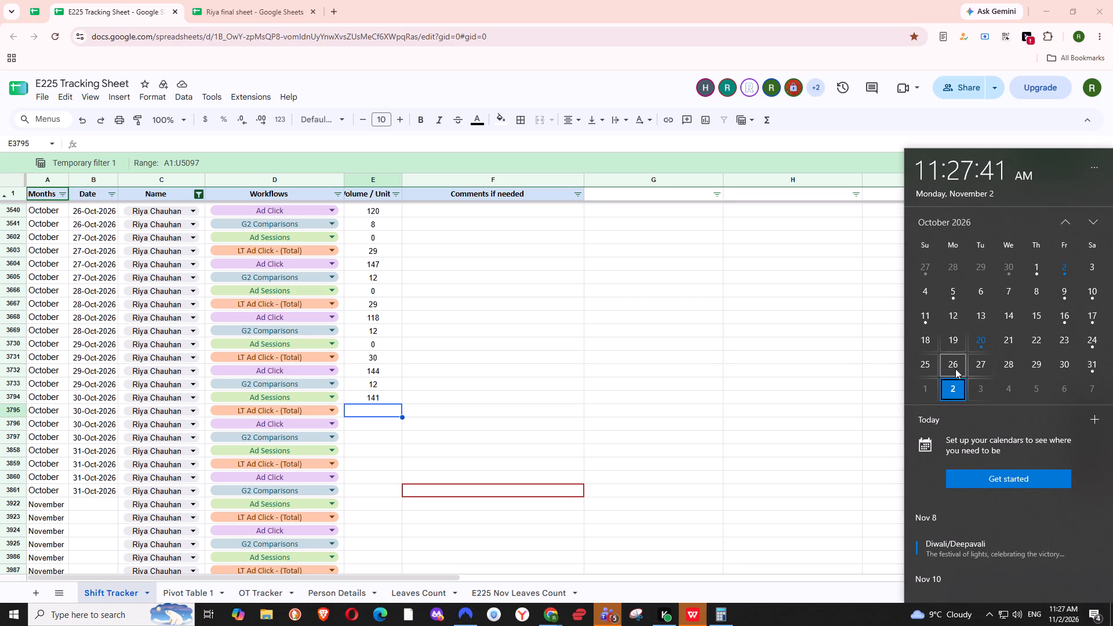
scroll(427, 420, up, 1)
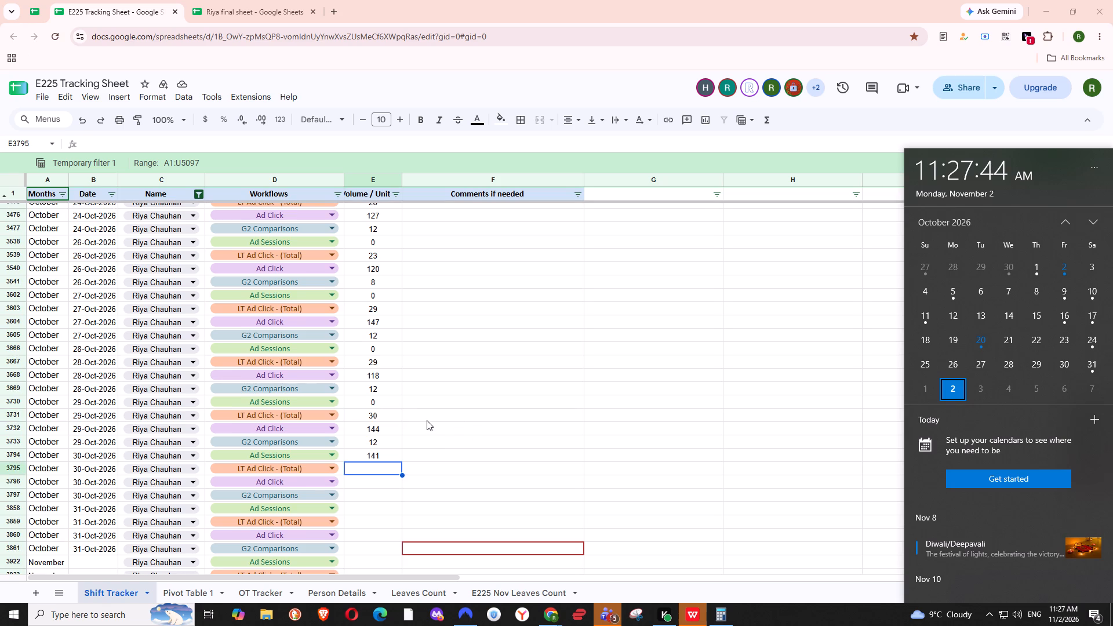
scroll(427, 420, up, 1)
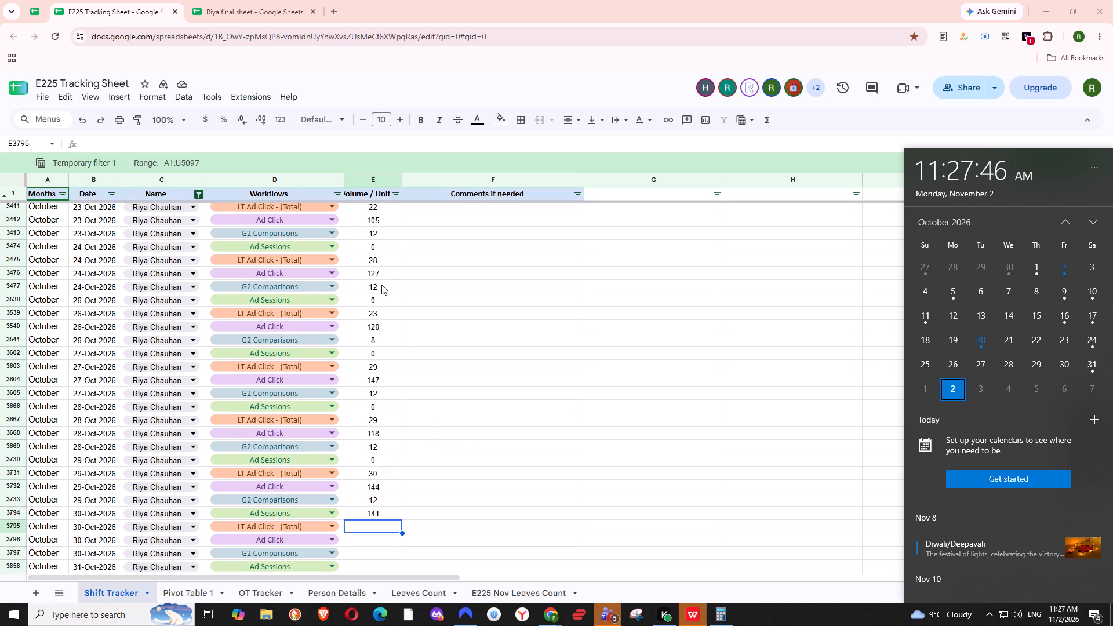
click(381, 285)
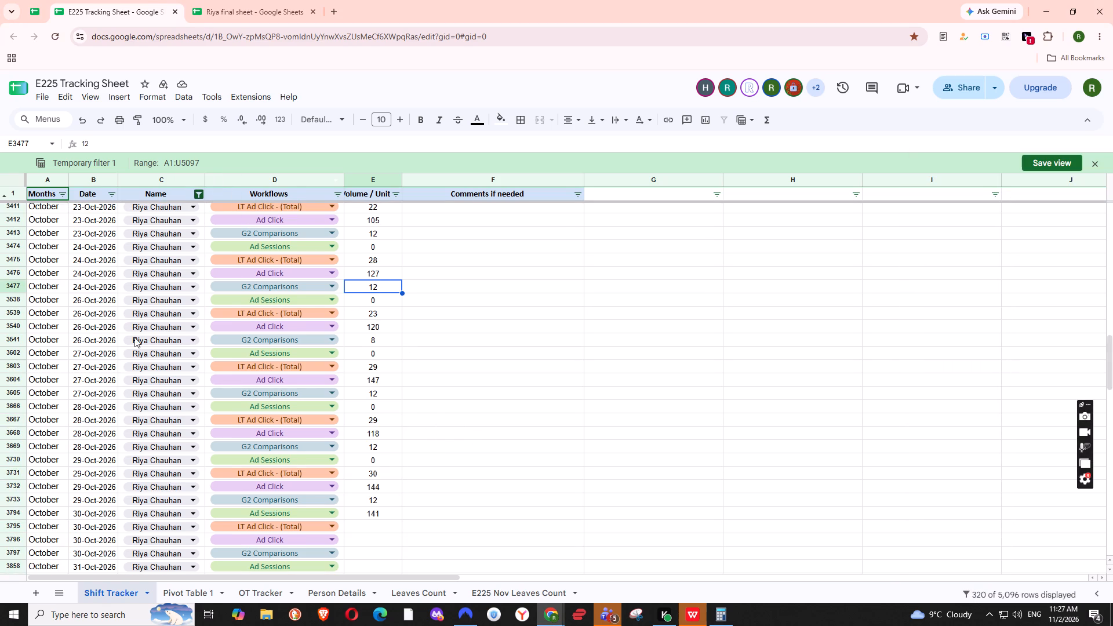
drag(104, 6, 109, 48)
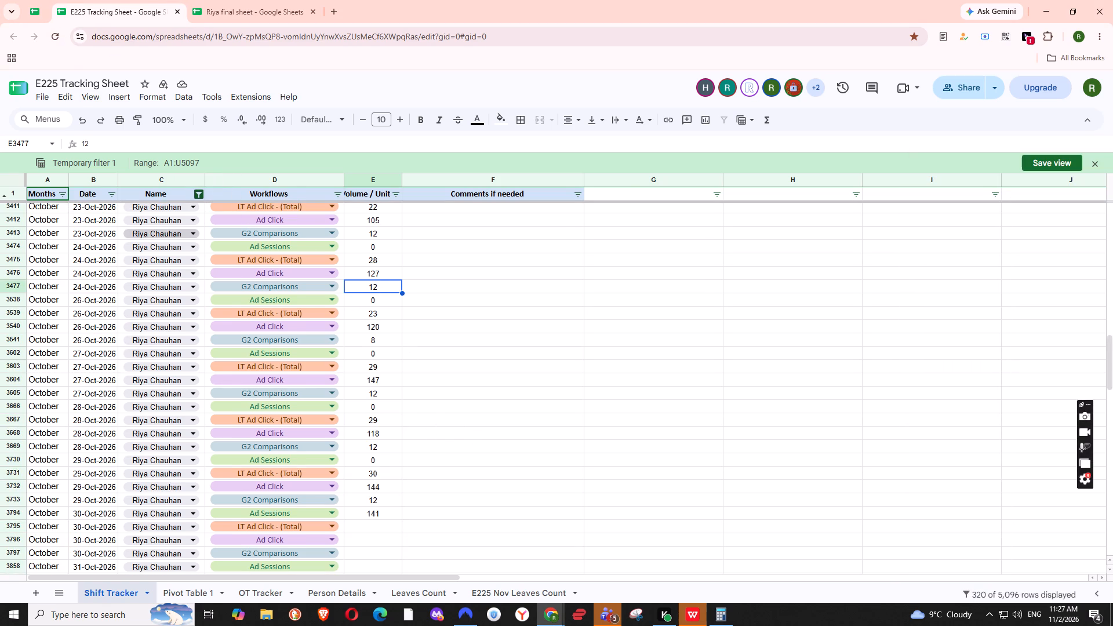
drag(109, 48, 55, 4)
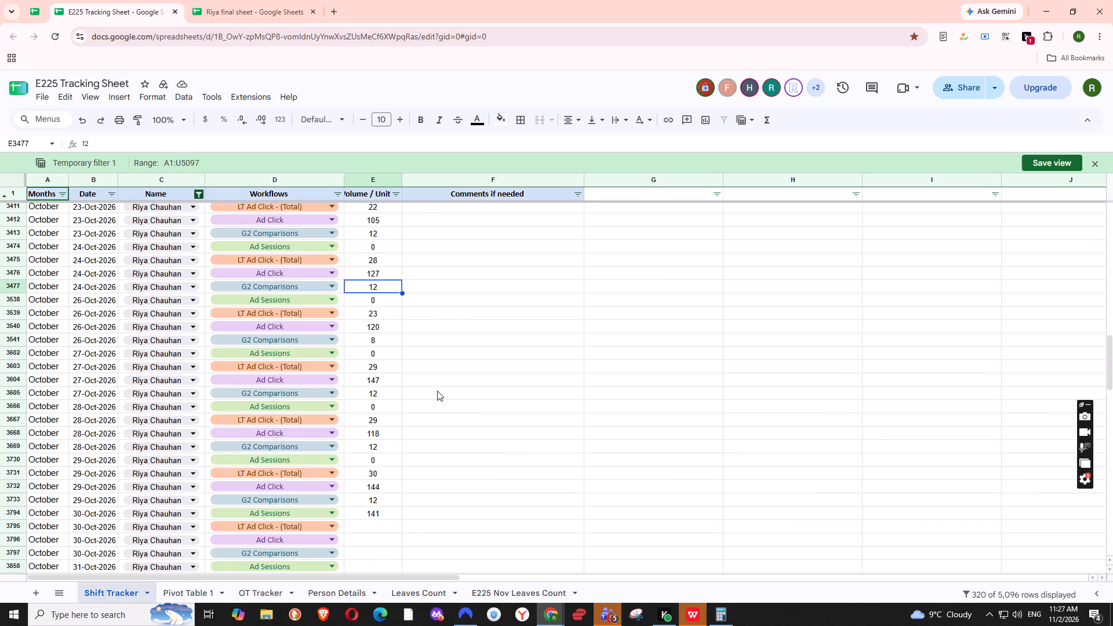
Using Monday's Weekly Status figures, set the 26-Oct-2026 volumes to 136 for Ad Sessions and 117 for Ad Click.
click(385, 318)
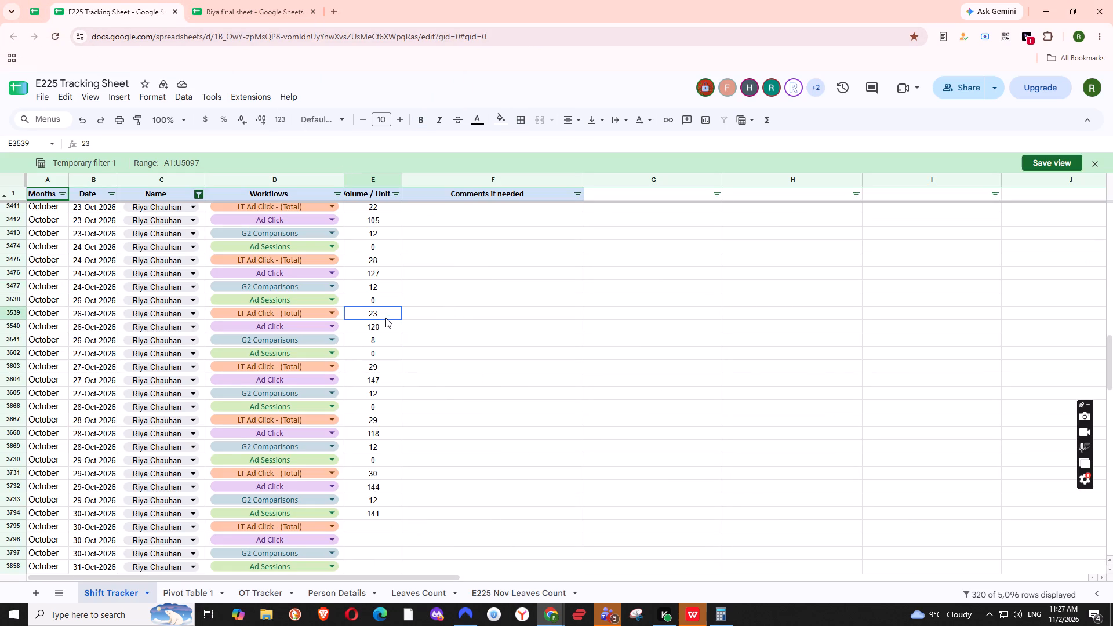
click(261, 3)
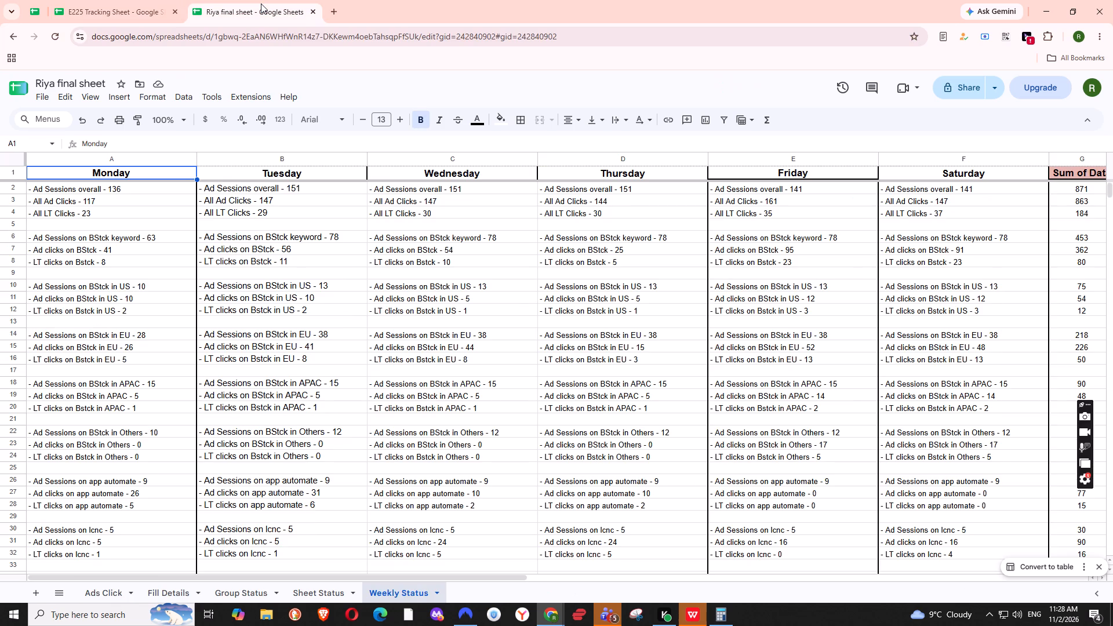
click(121, 7)
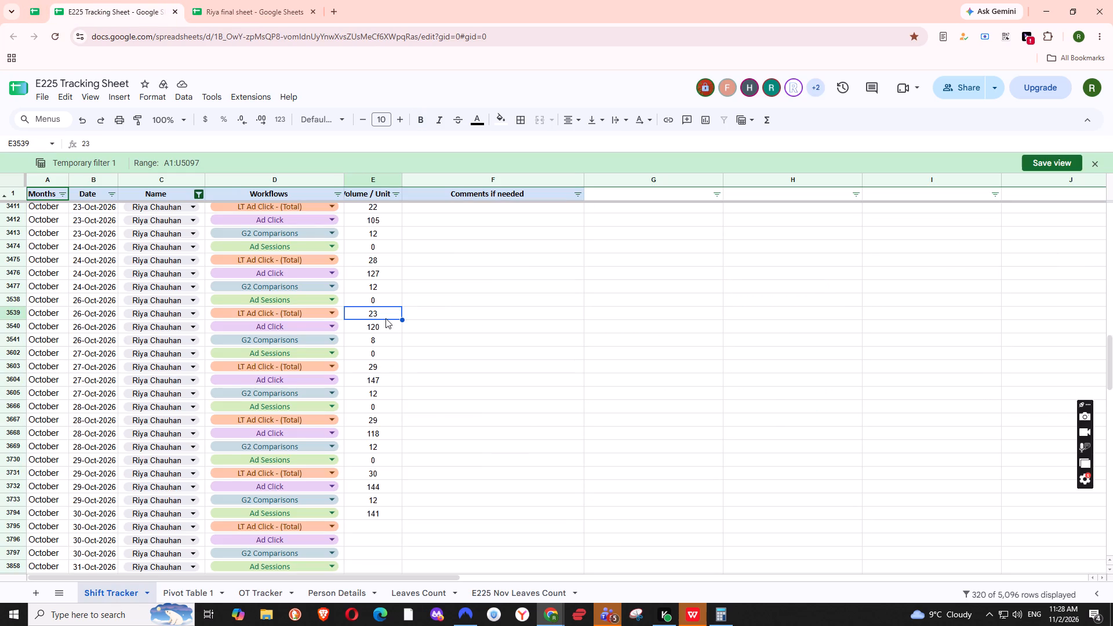
click(369, 301)
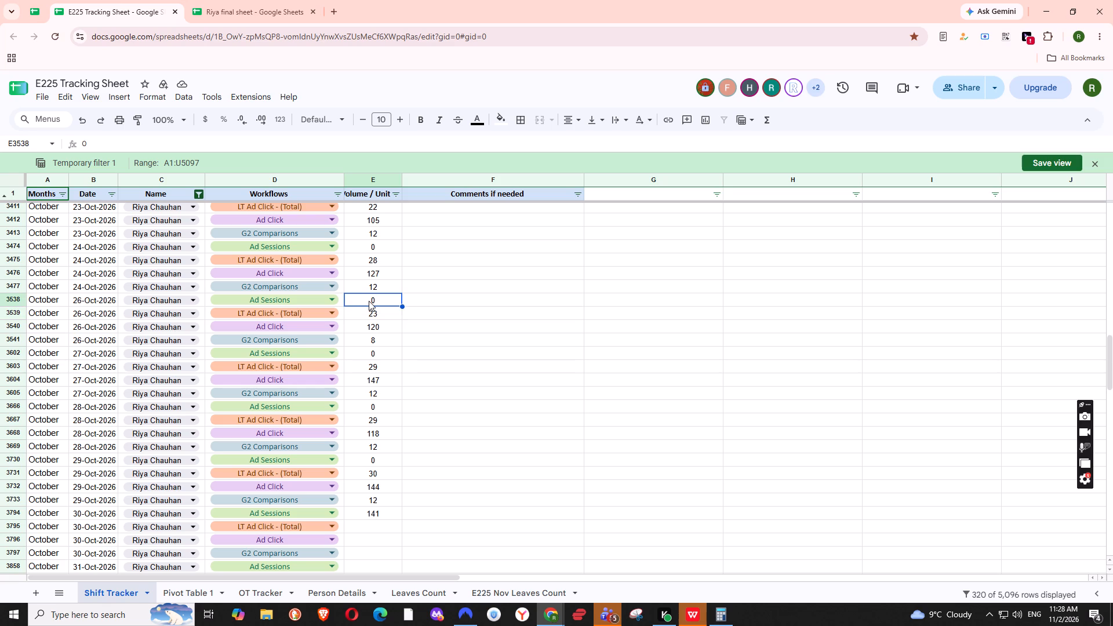
text(13)
key(6)
click(374, 326)
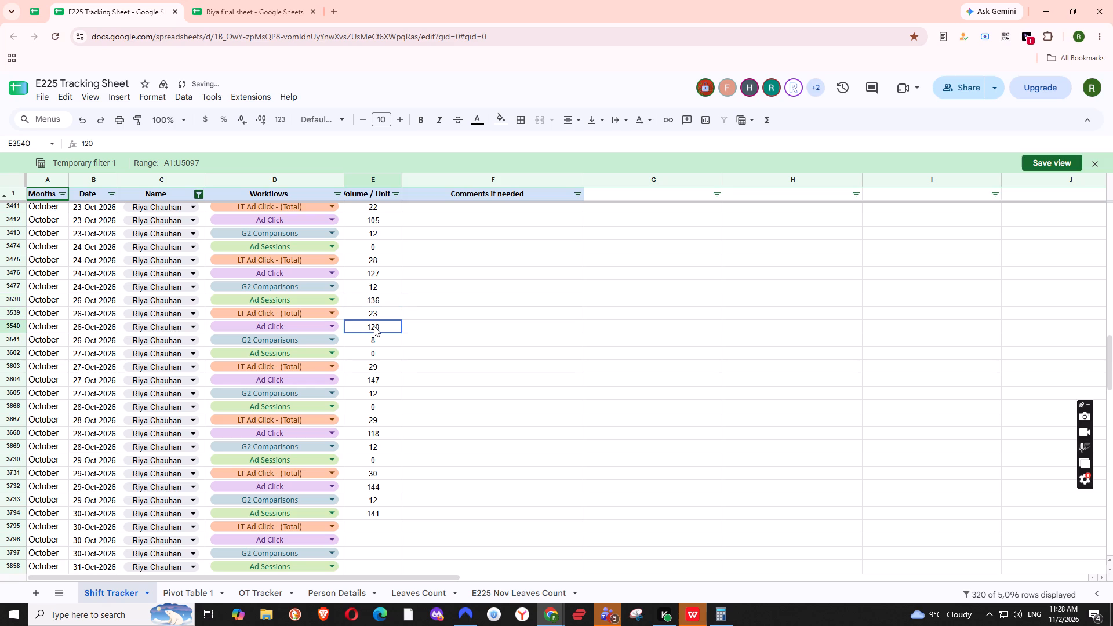
text(117)
click(397, 329)
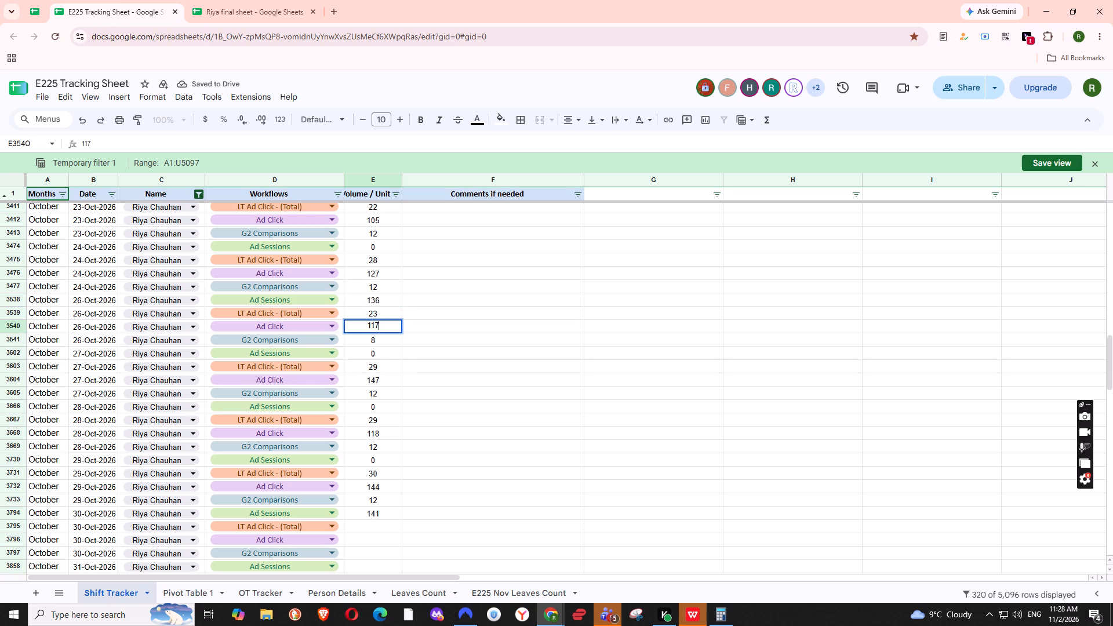
click(407, 335)
Set the 27-Oct-2026 Ad Sessions volume to 151 from Tuesday's Weekly Status figures and check that day's other volumes against them.
click(388, 351)
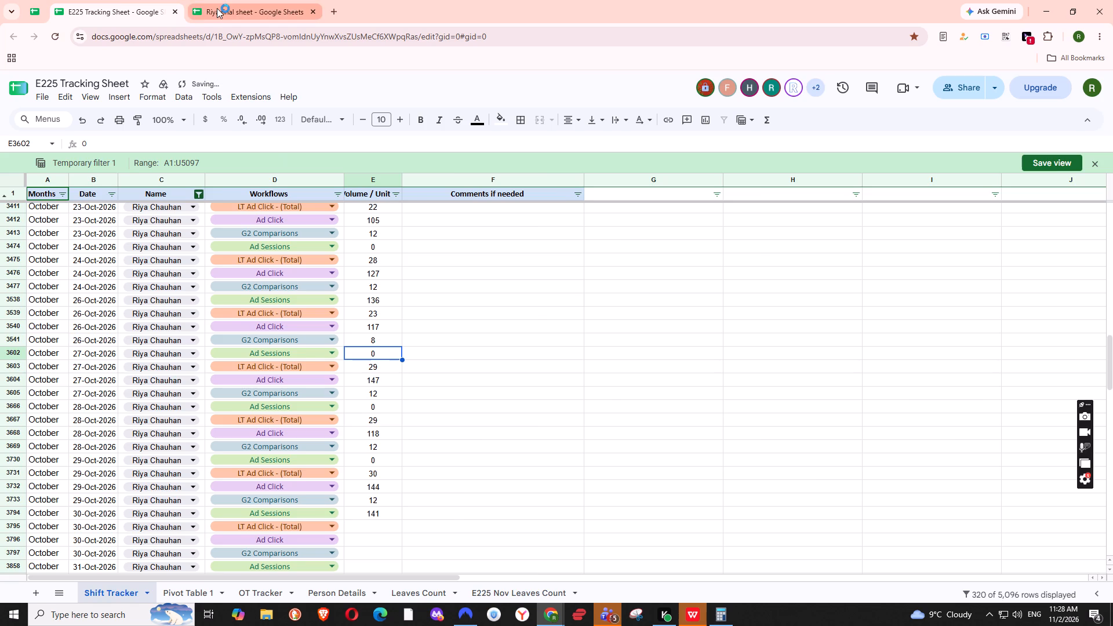
click(218, 8)
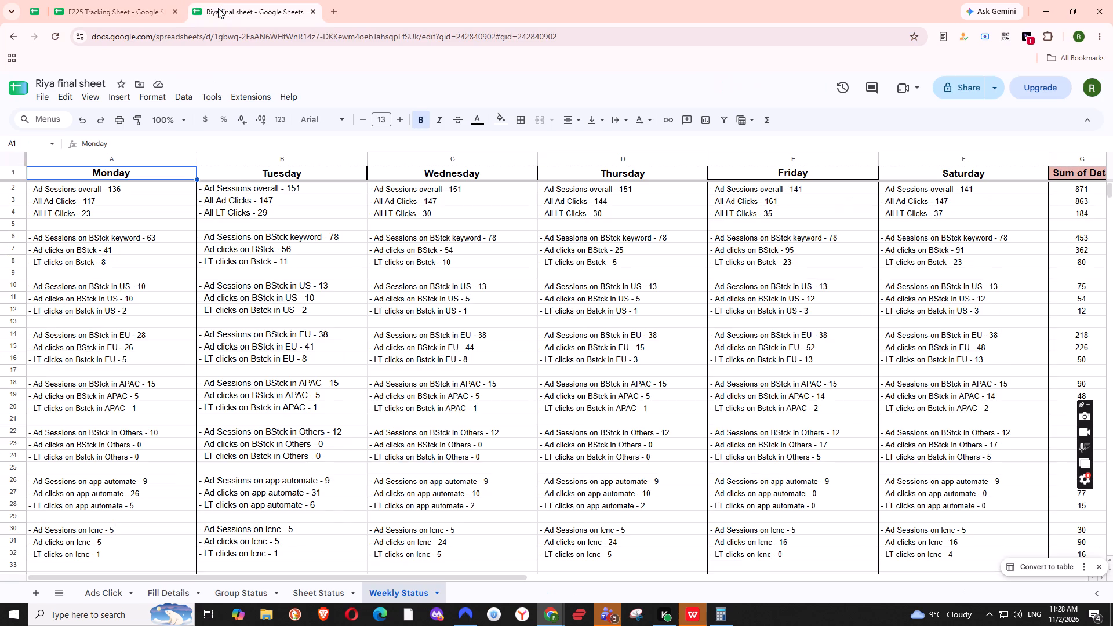
click(127, 9)
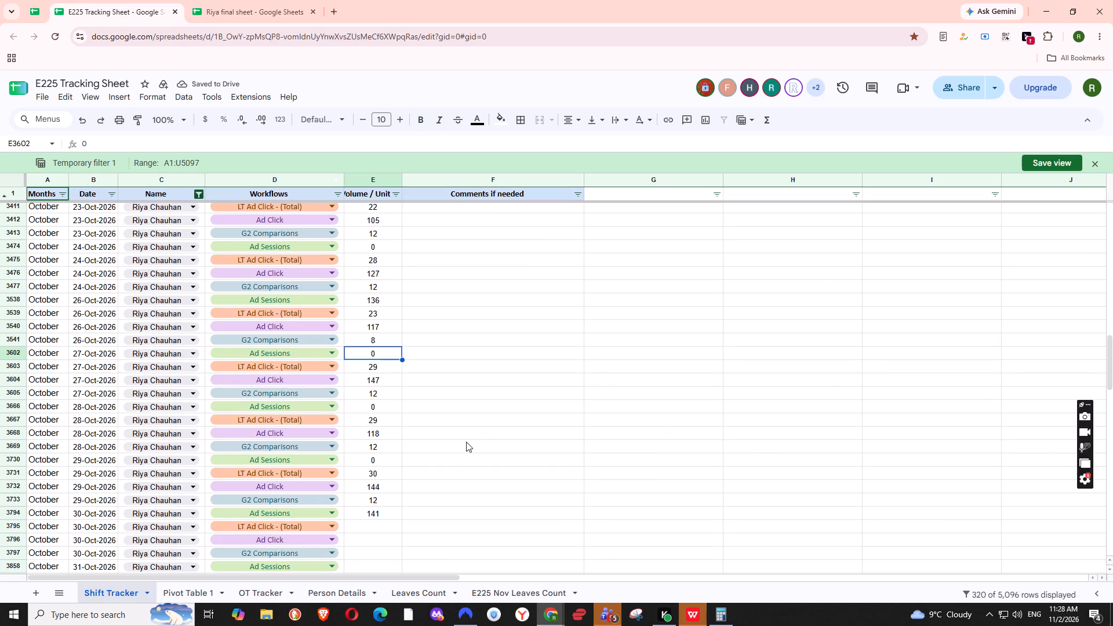
text(151)
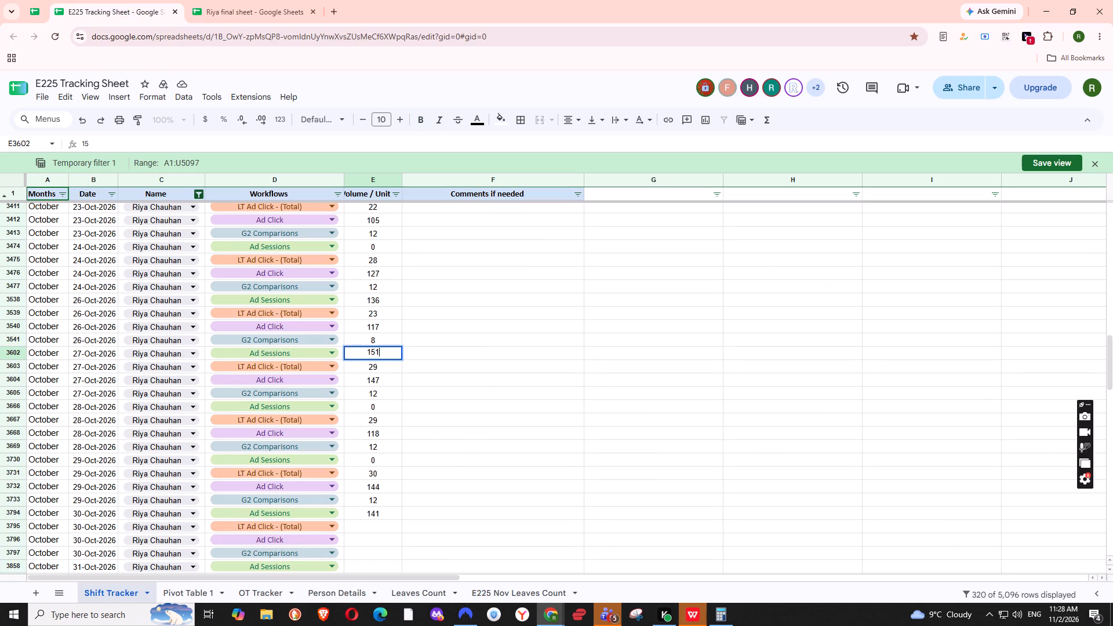
click(378, 368)
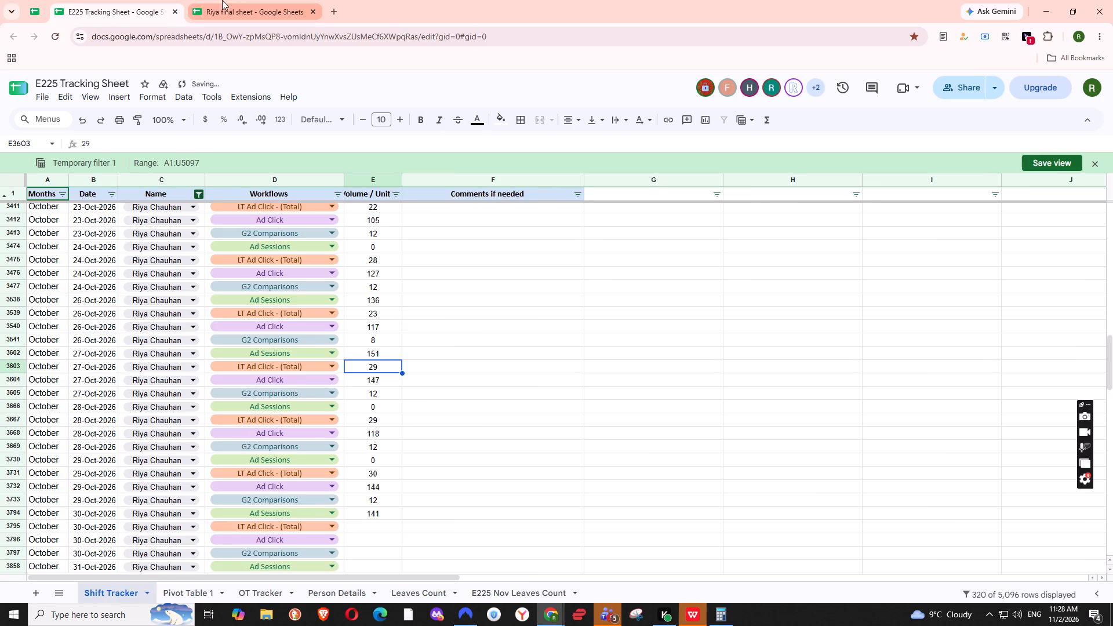
click(231, 3)
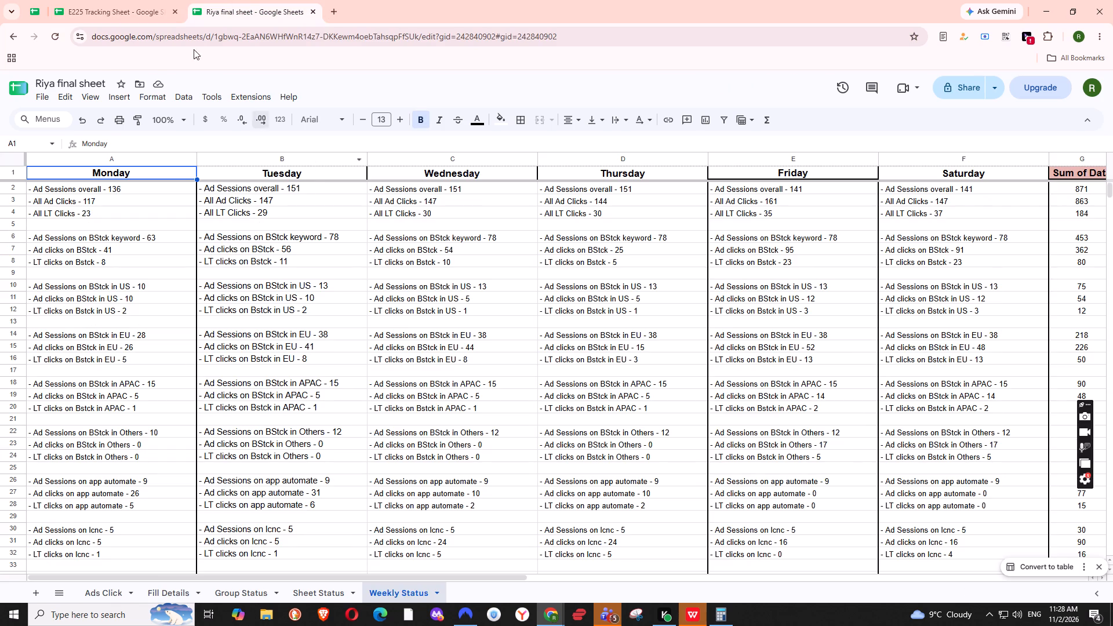
click(99, 5)
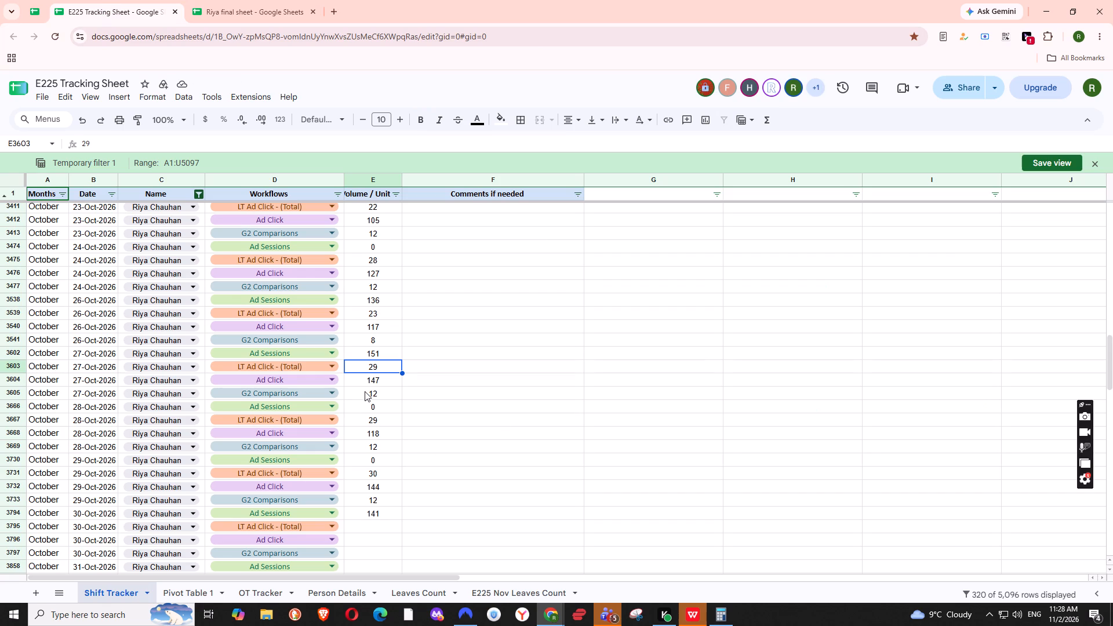
Using Wednesday's Weekly Status figures, set the 28-Oct-2026 volumes to 151 for Ad Sessions, 30 for LT Ad Click - (Total) and 147 for Ad Click.
key(Down)
key(Down)
key(Down)
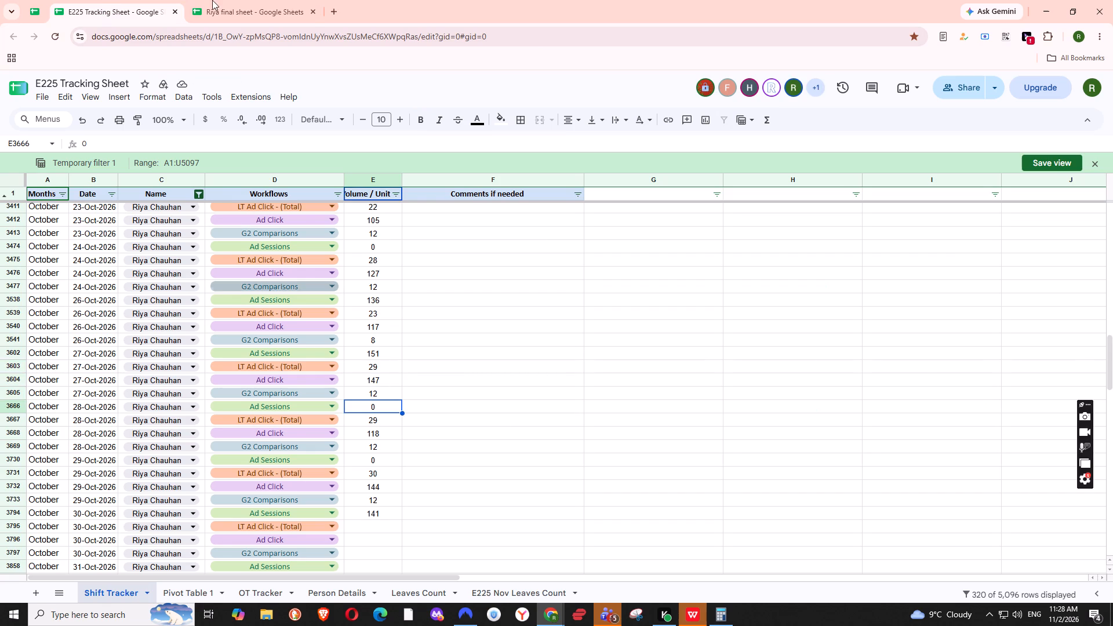
click(237, 11)
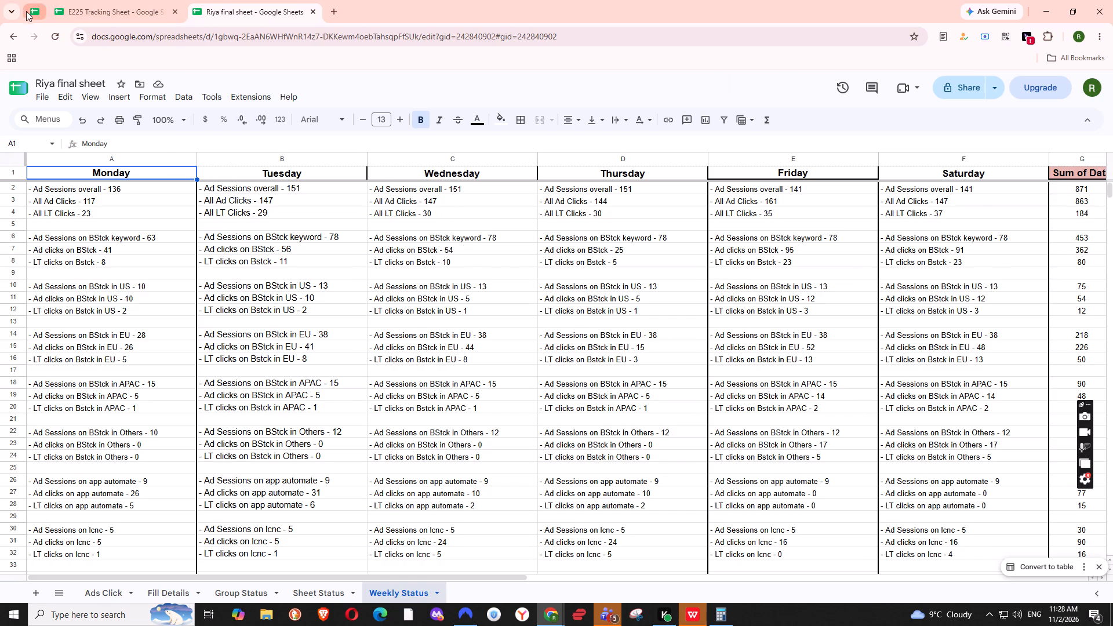
click(101, 11)
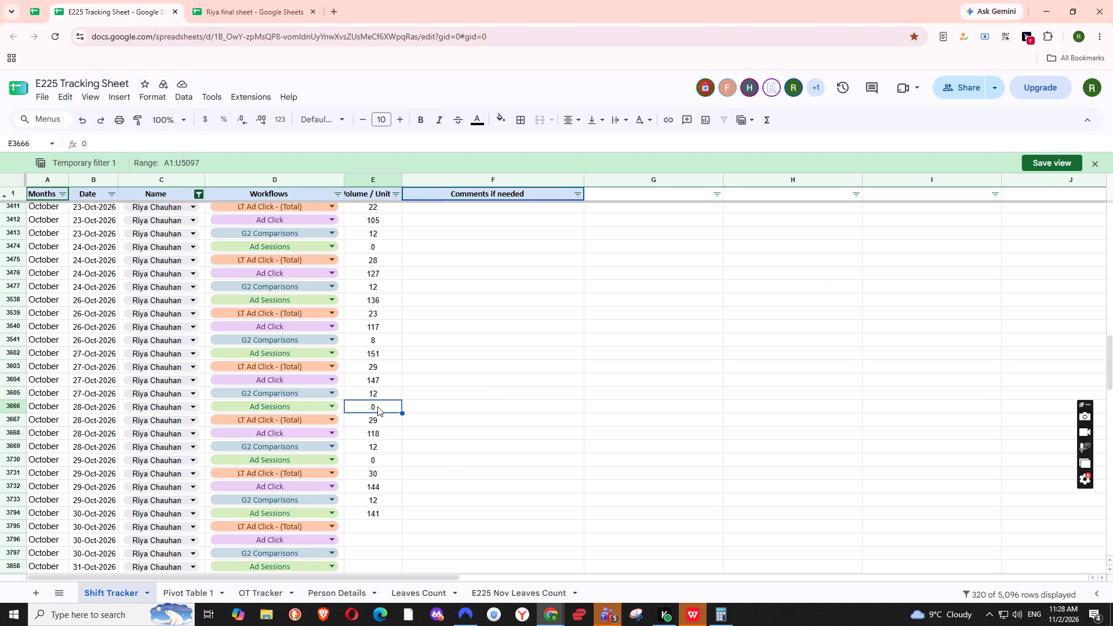
text(151)
key(Down)
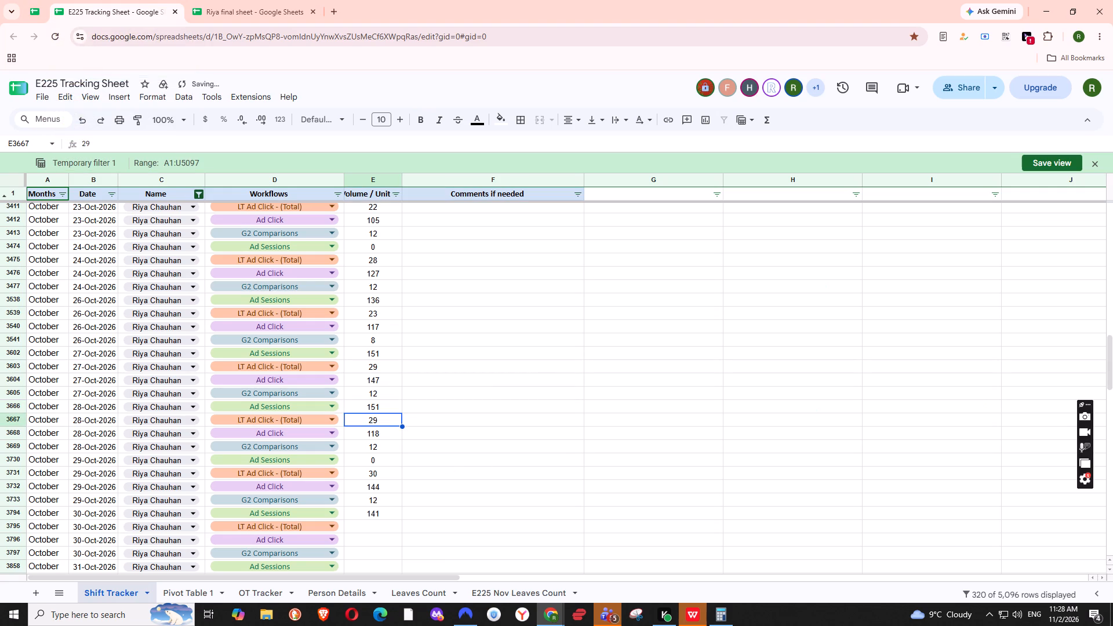
text(30)
key(Down)
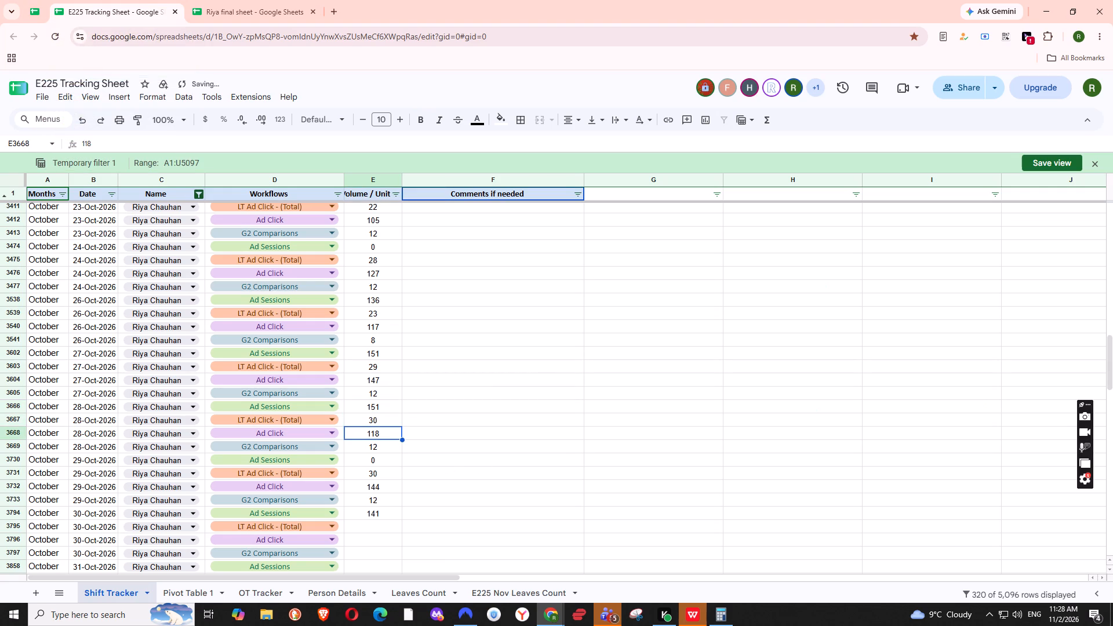
text(147)
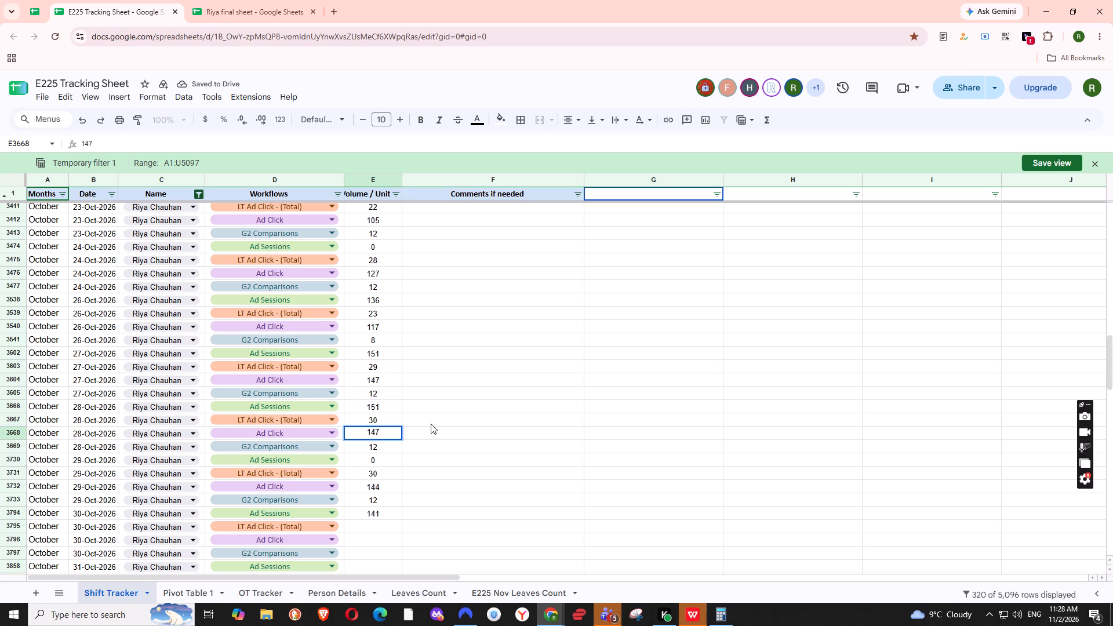
click(431, 424)
click(381, 447)
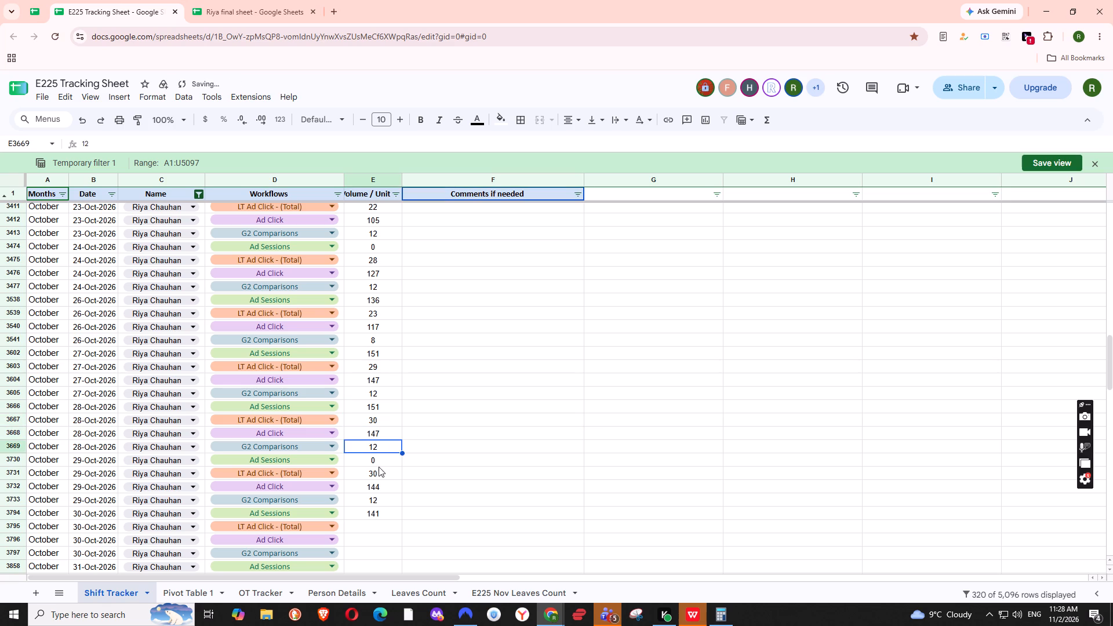
Set the 29-Oct-2026 Ad Sessions volume to 151 from Thursday's Weekly Status figures and check that day's other volumes against them.
click(379, 467)
click(387, 460)
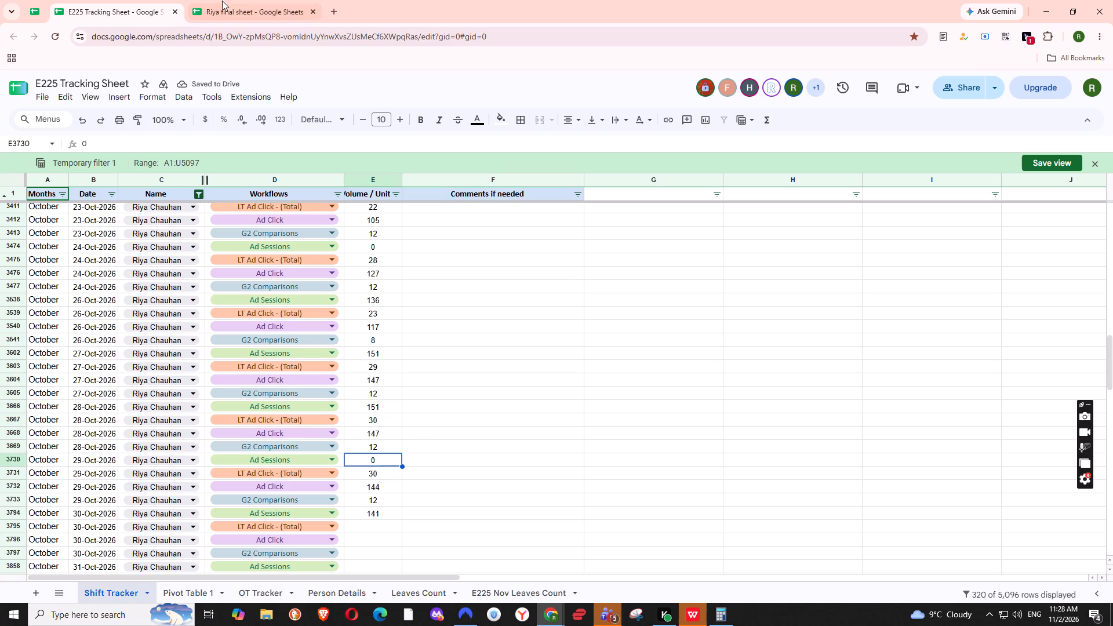
click(234, 5)
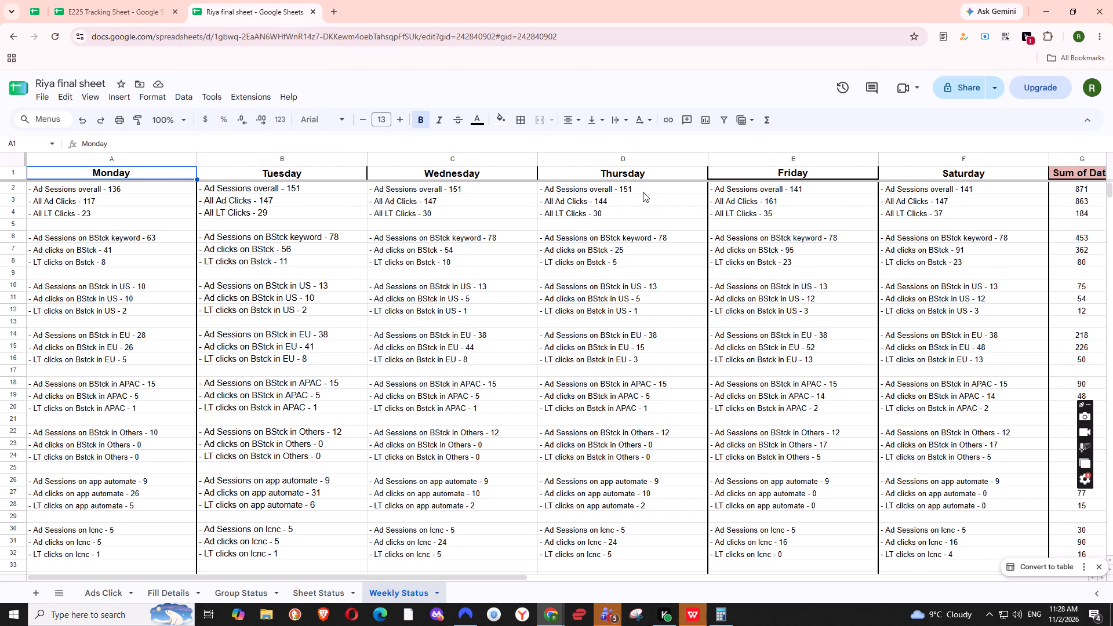
click(96, 9)
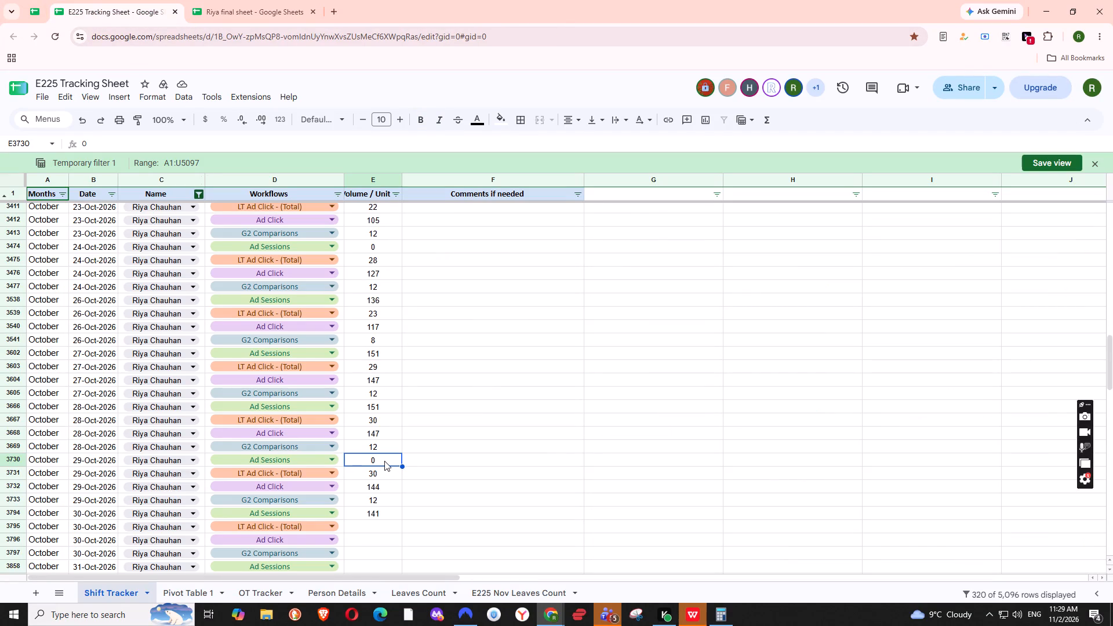
text(151)
click(389, 471)
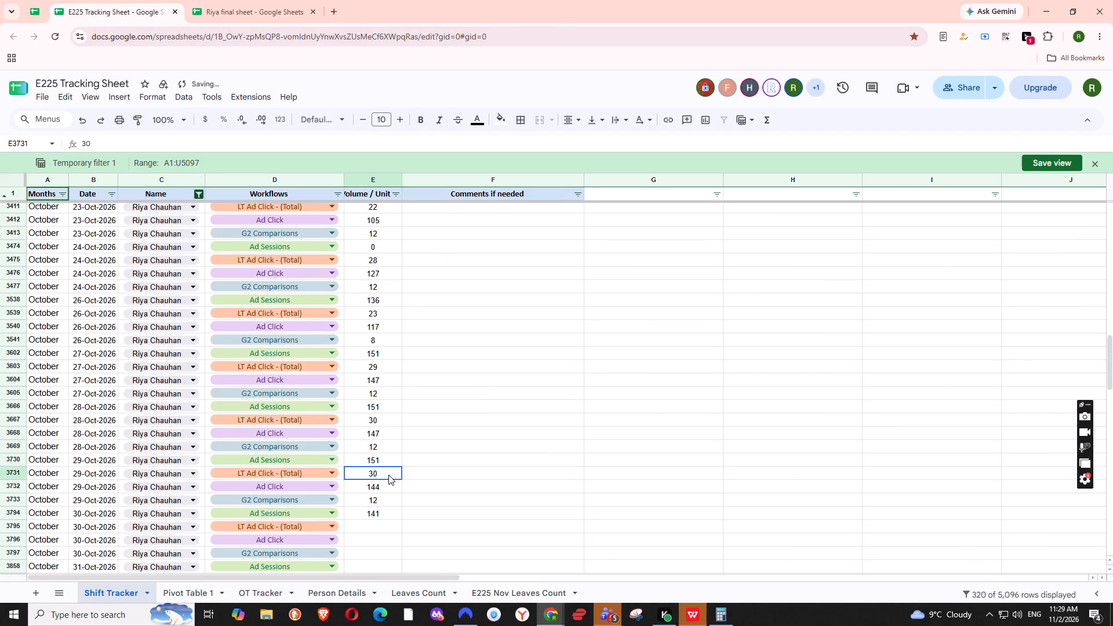
click(215, 0)
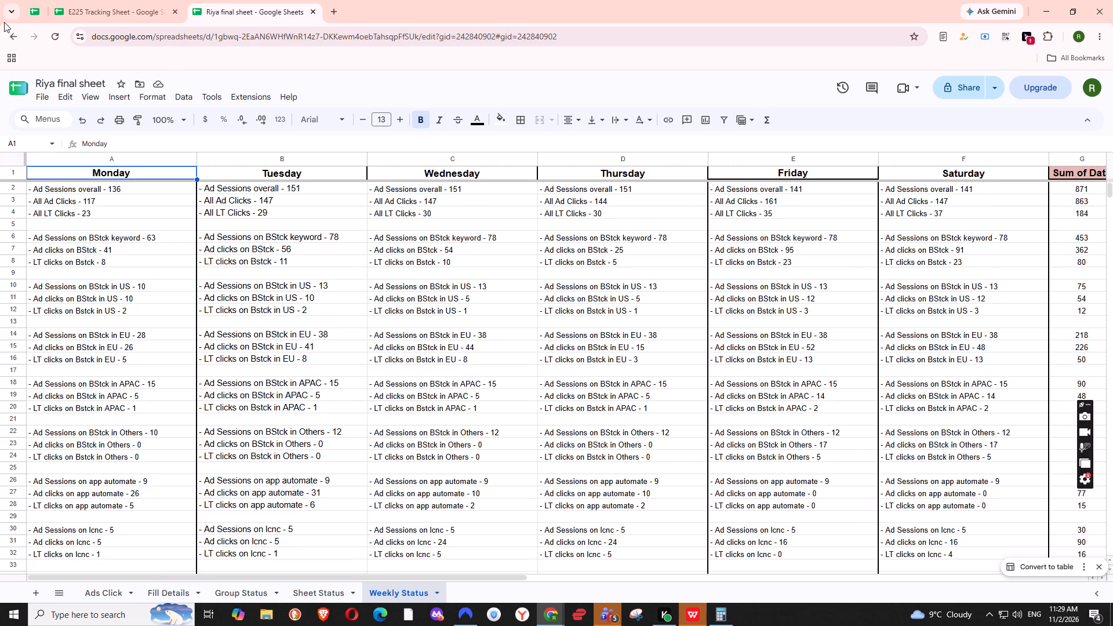
click(73, 10)
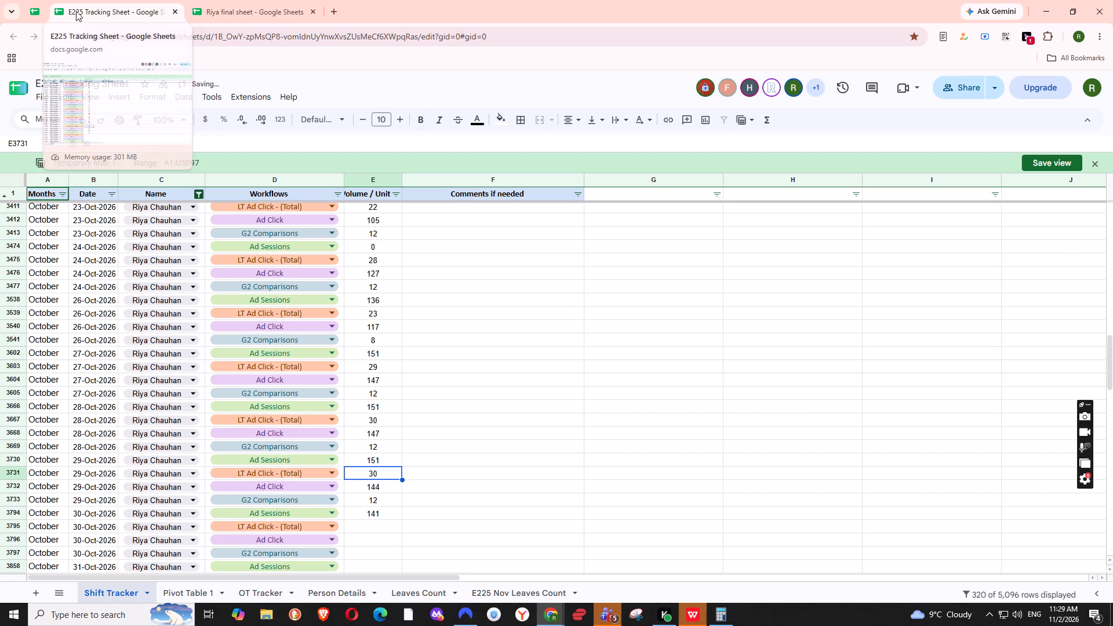
scroll(418, 487, down, 1)
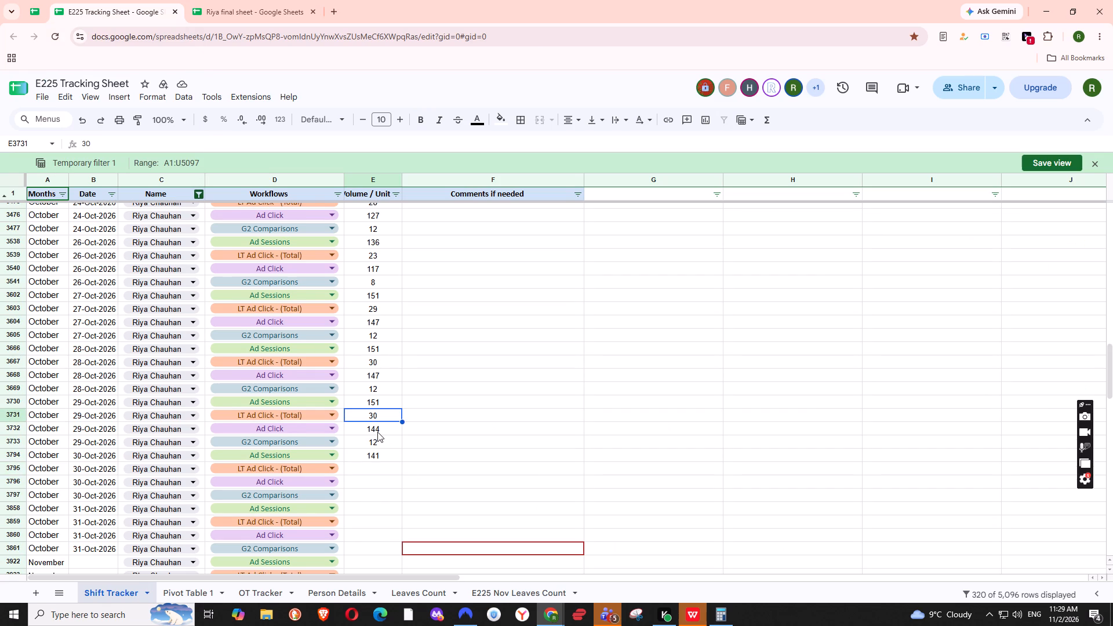
click(377, 443)
Fill in the remaining 30-Oct-2026 volumes: 161 for LT Ad Click - (Total), 35 for Ad Click and 12 for G2 Comparisons.
click(379, 455)
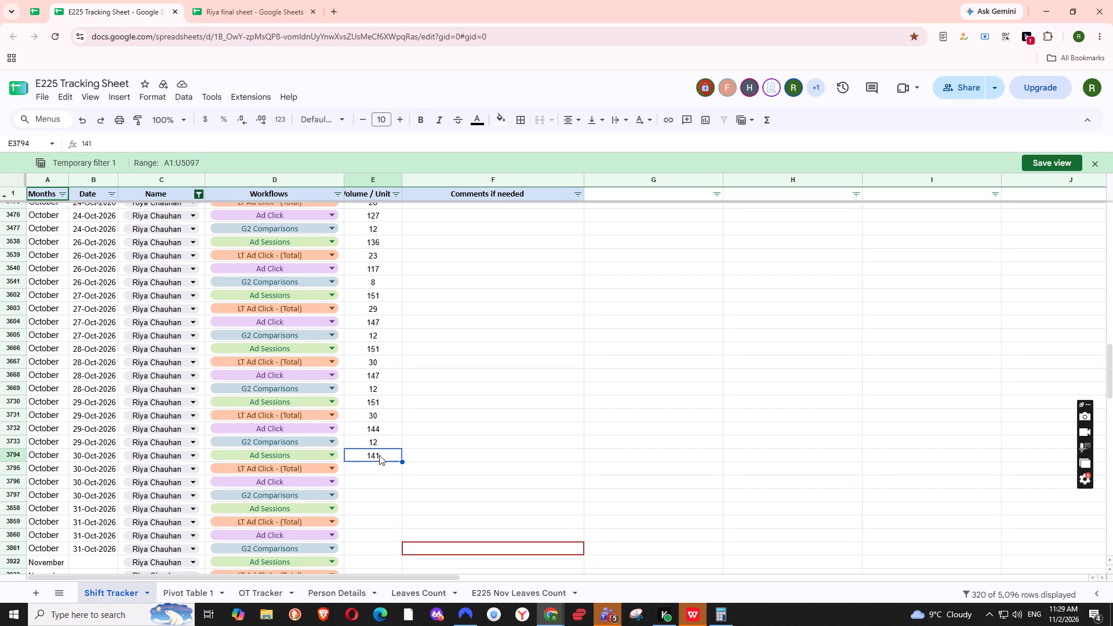
click(376, 466)
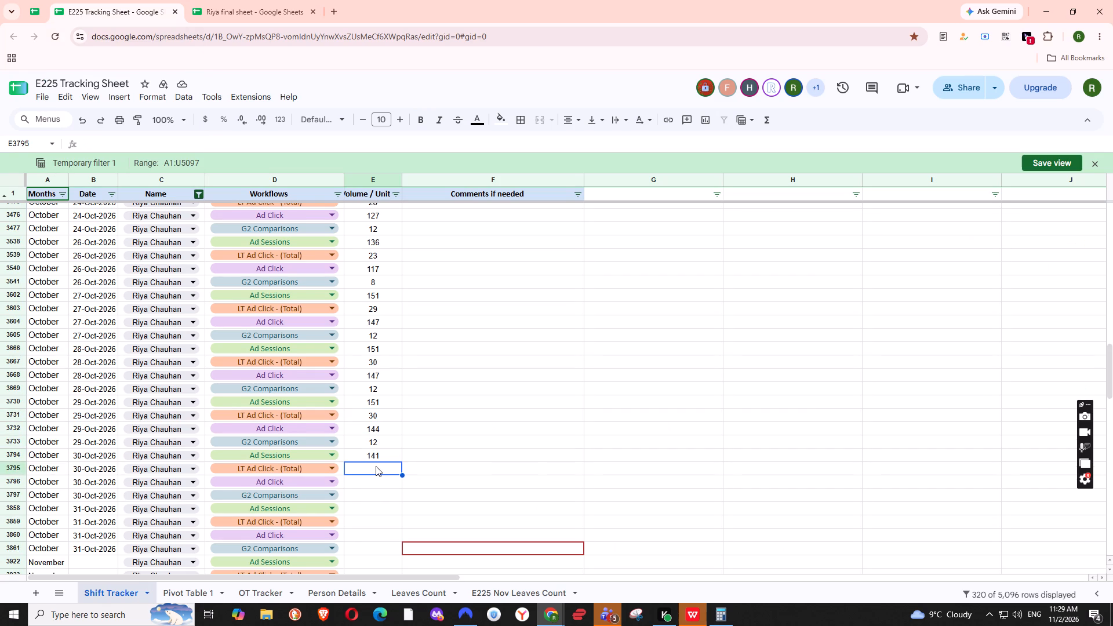
text(161)
key(Down)
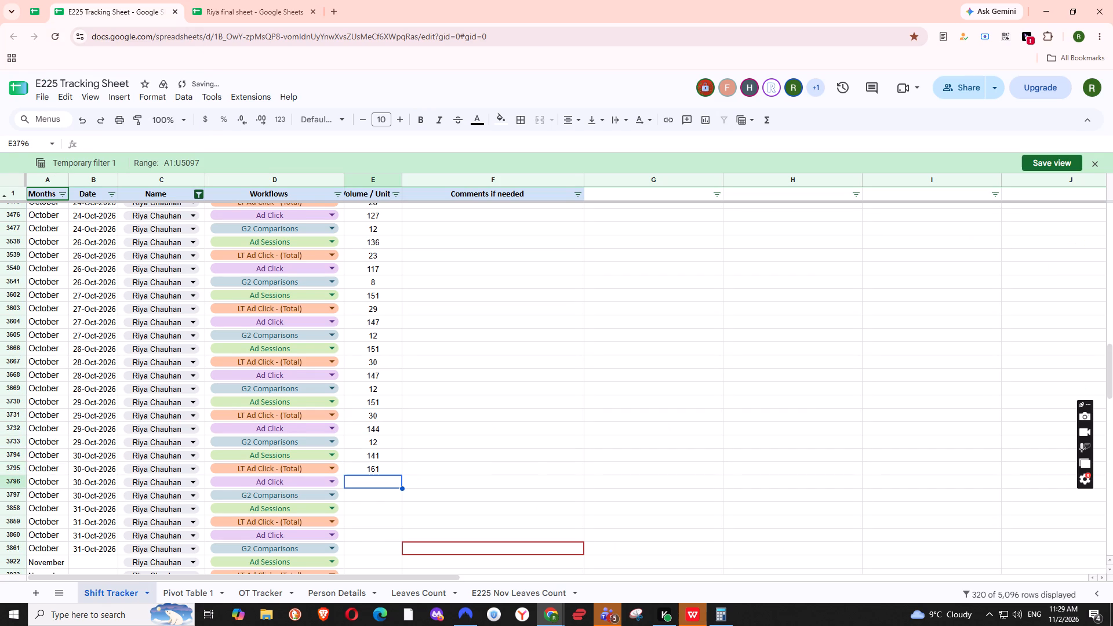
text(35)
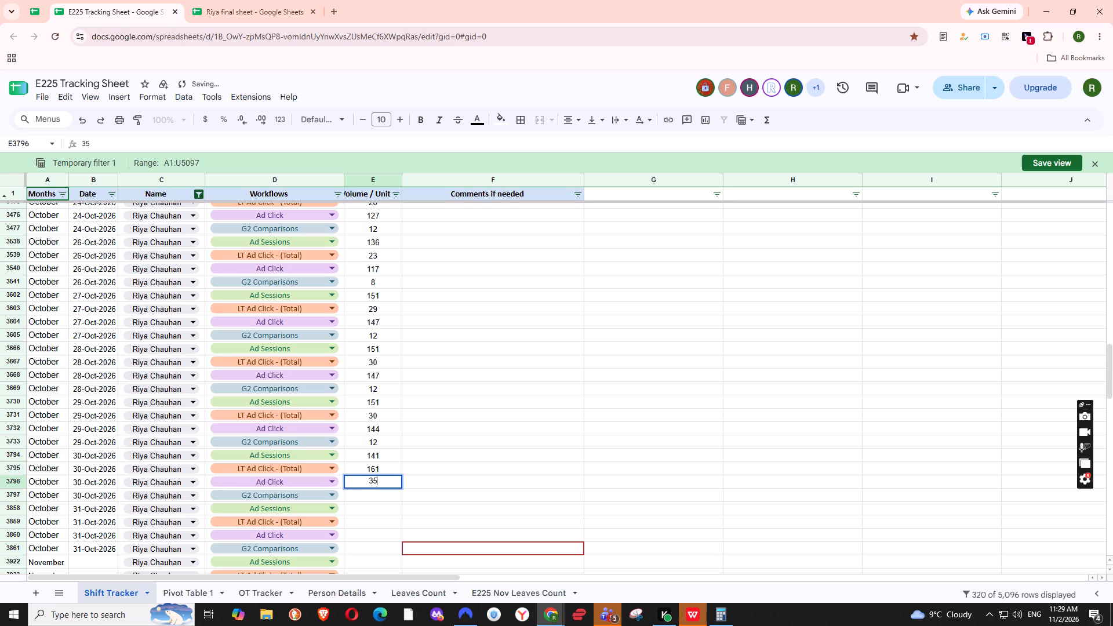
click(376, 489)
key(Down)
text(12)
click(392, 479)
Consulting Saturday's Weekly Status figures, enter the 31-Oct-2026 volumes: Ad Sessions 141, LT Ad Click - (Total) 147, Ad Click 37, G2 Comparisons 12.
click(249, 2)
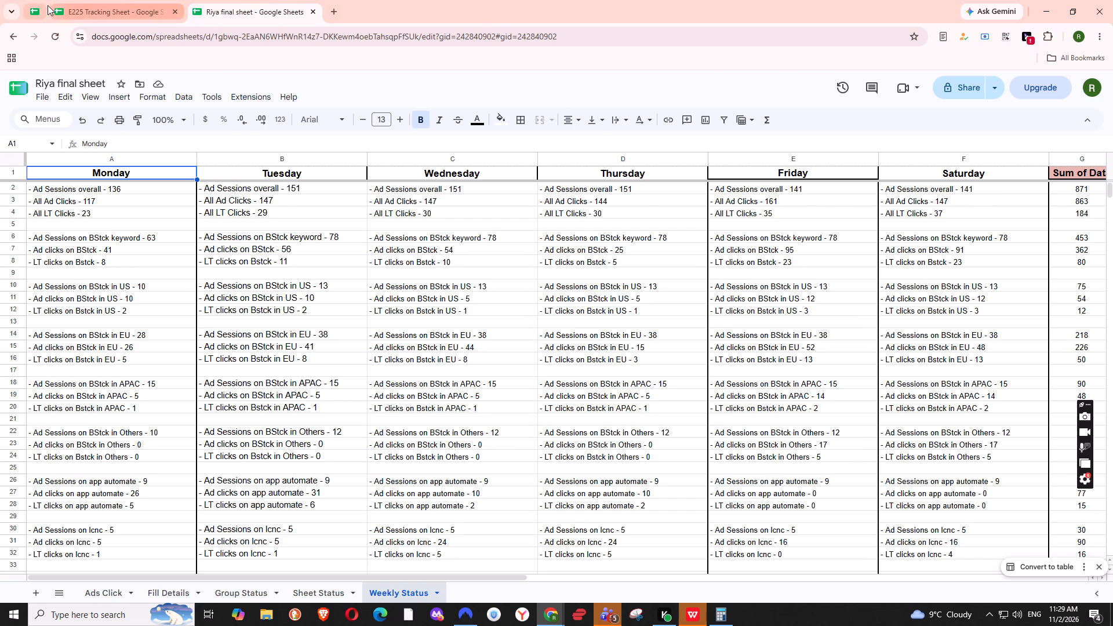
click(93, 8)
scroll(373, 513, down, 3)
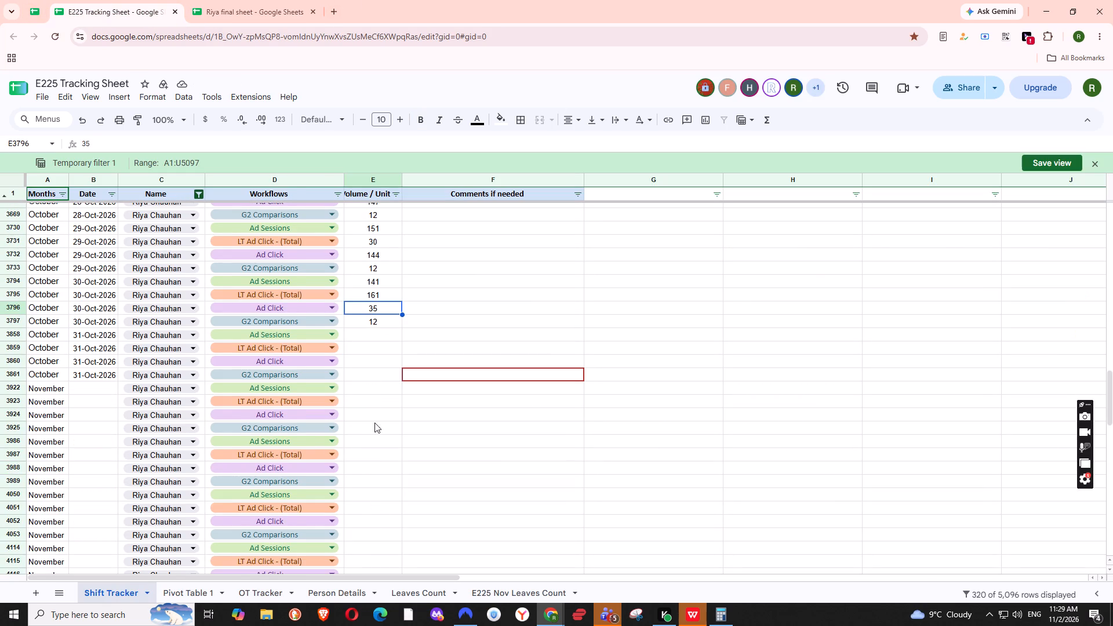
click(368, 334)
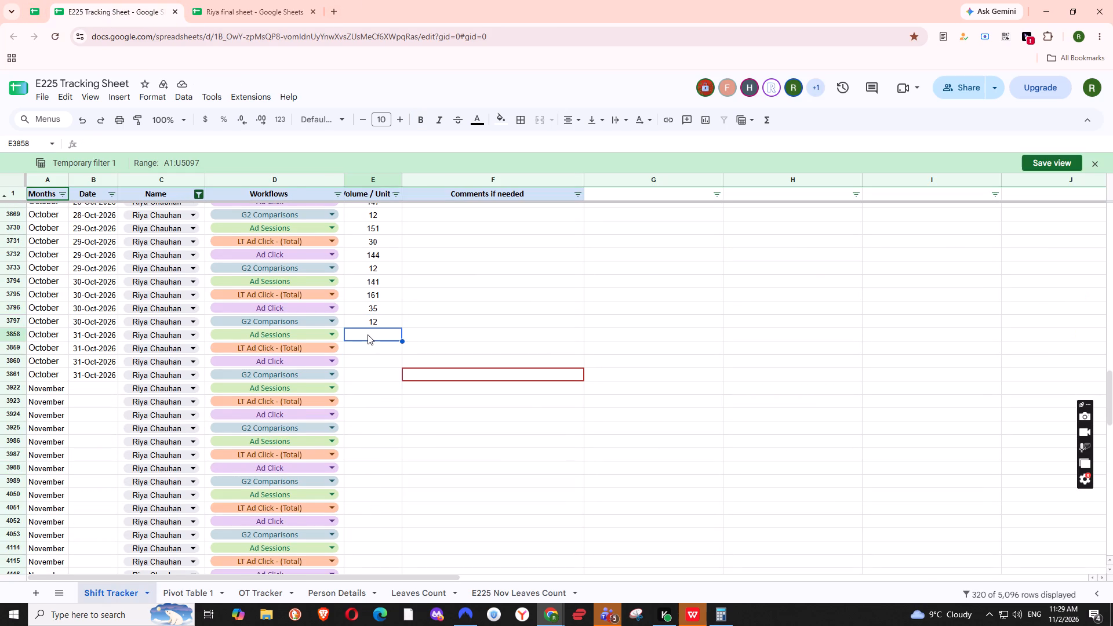
text(141)
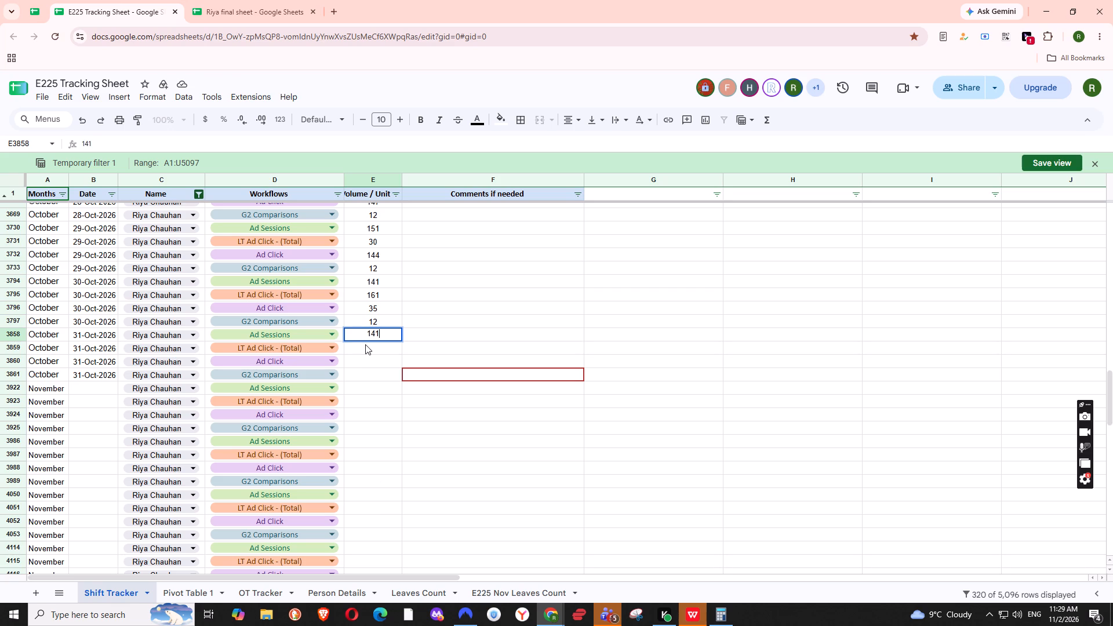
click(365, 344)
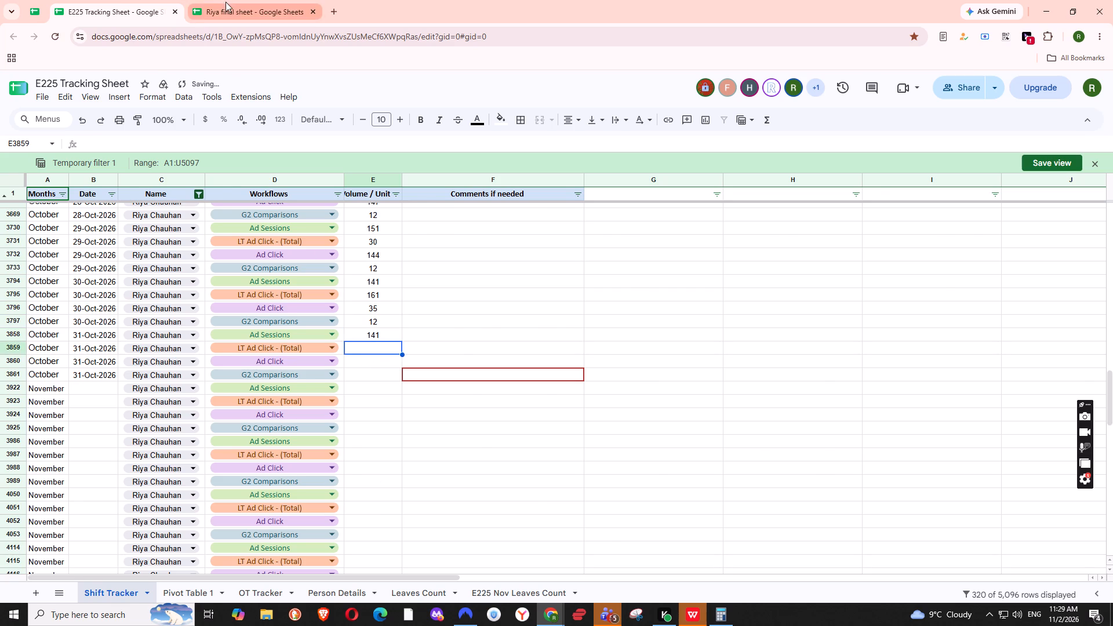
click(225, 2)
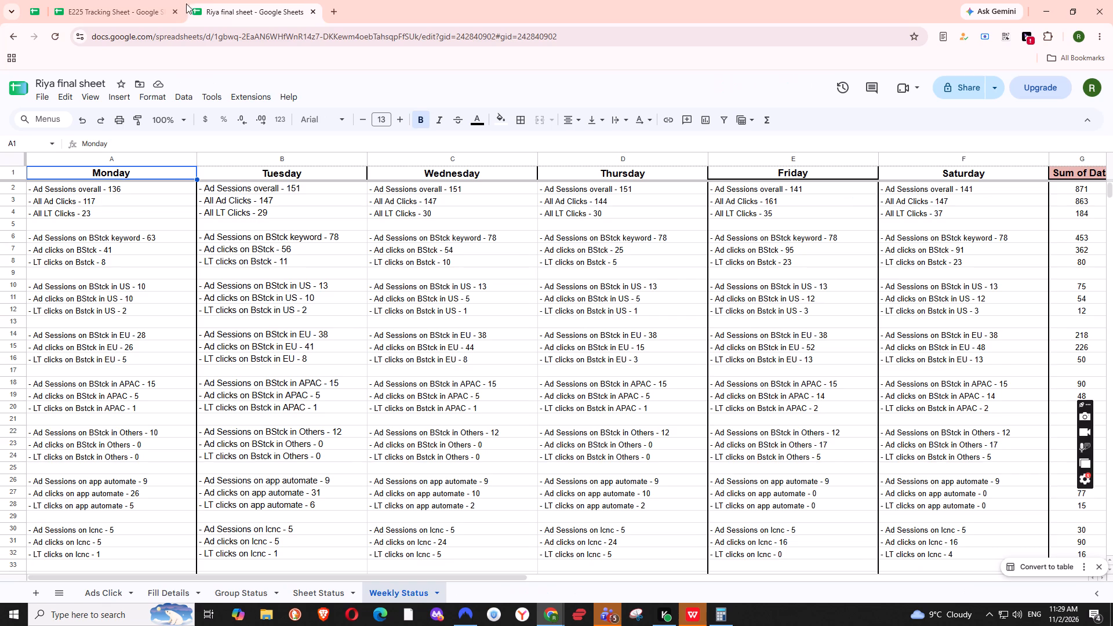
click(132, 6)
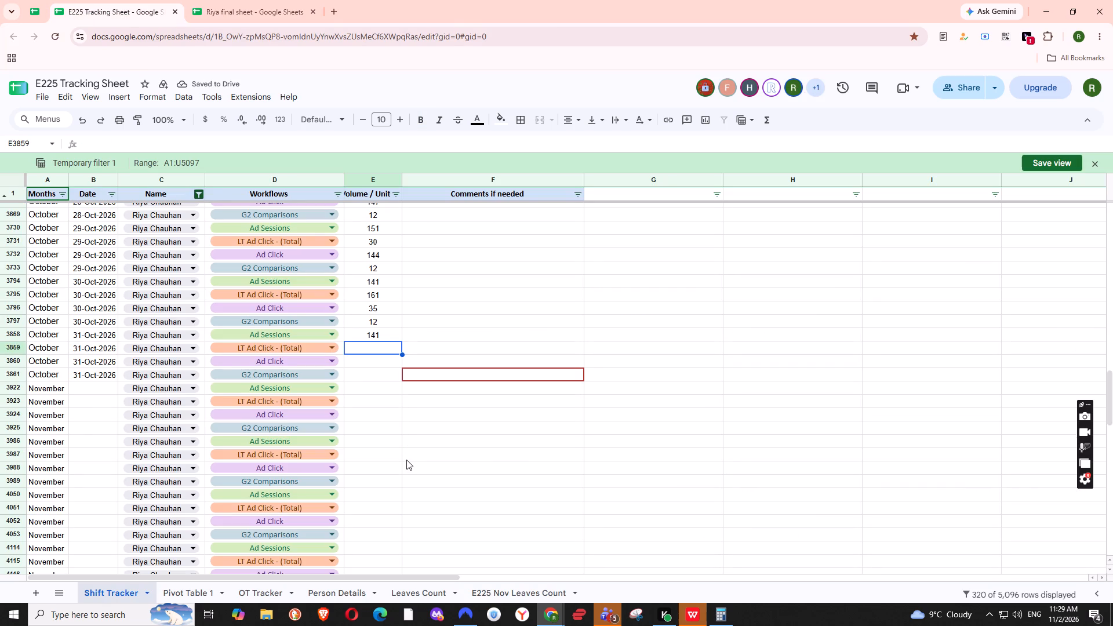
text(147)
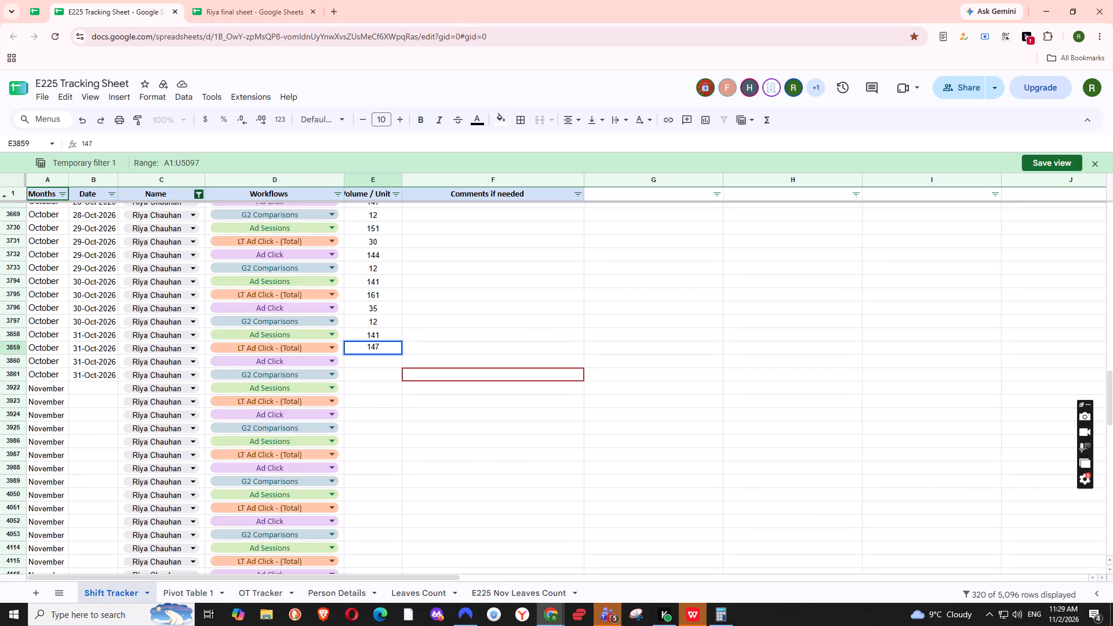
key(Down)
text(37)
key(Down)
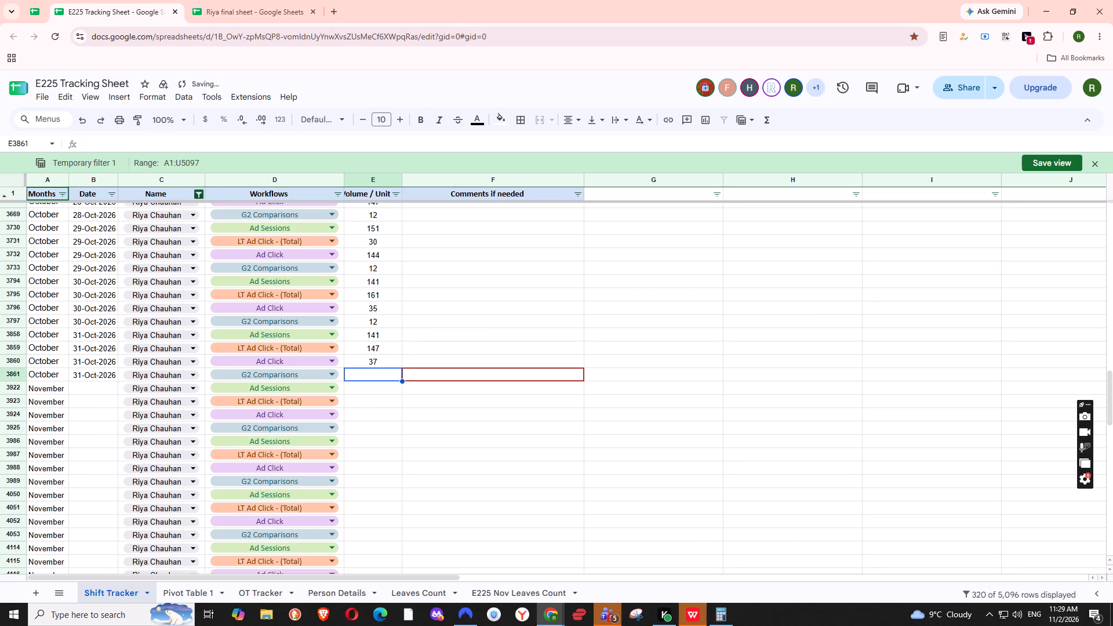
text(12)
click(420, 443)
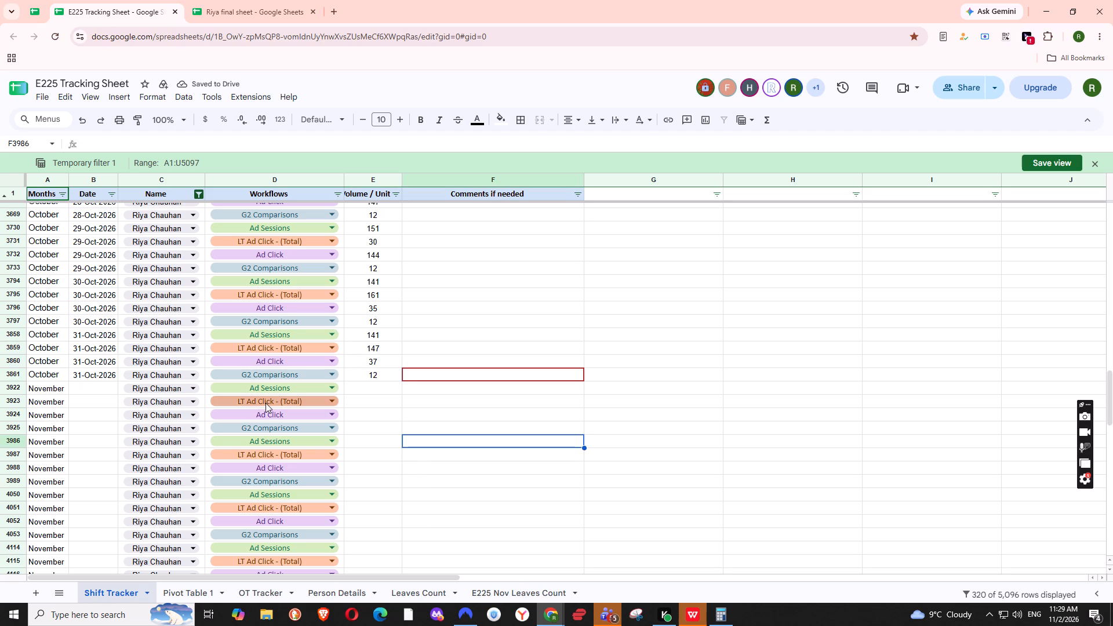
Close the E225 Tracking Sheet and the Riya final sheet, and return to the Ads Clicked Tracker in Copy of Riya Trial Task Sheet.
click(99, 376)
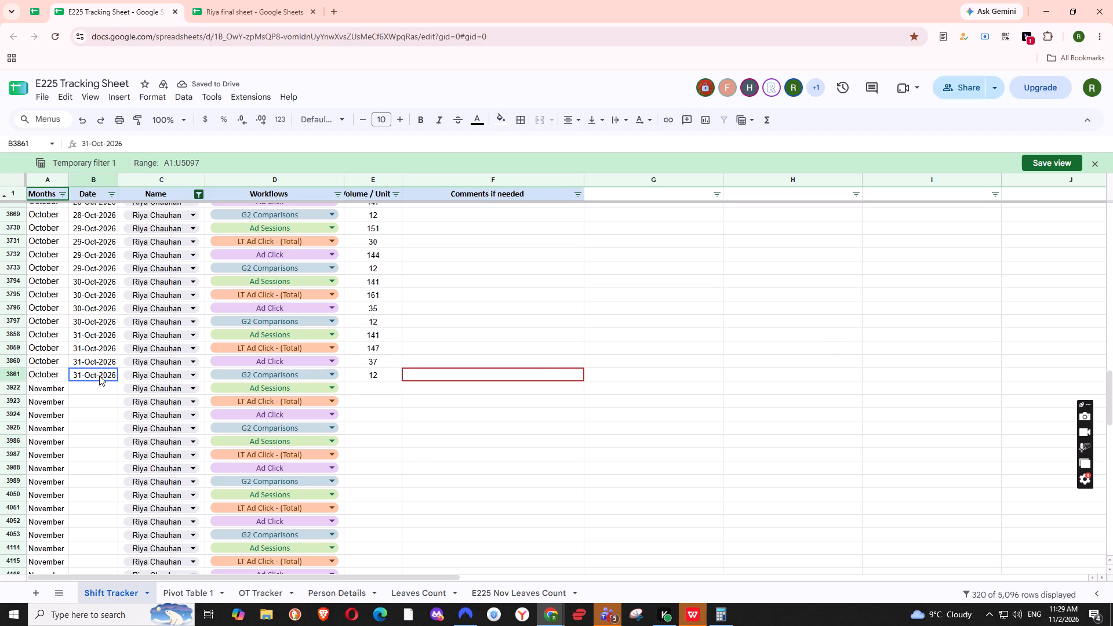
click(500, 401)
scroll(496, 406, down, 4)
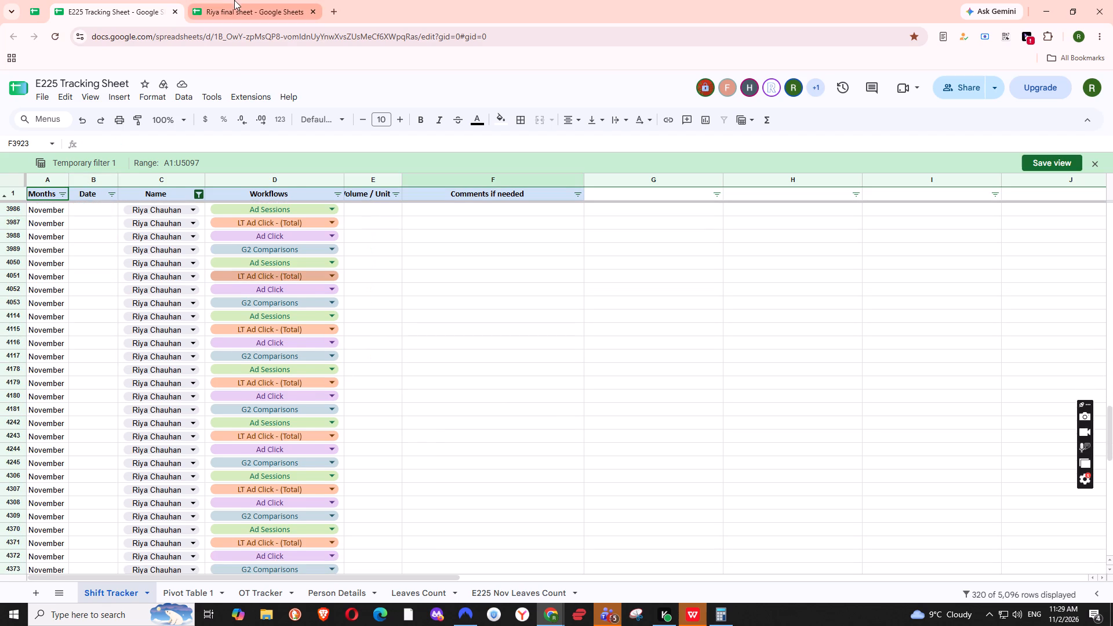
click(174, 12)
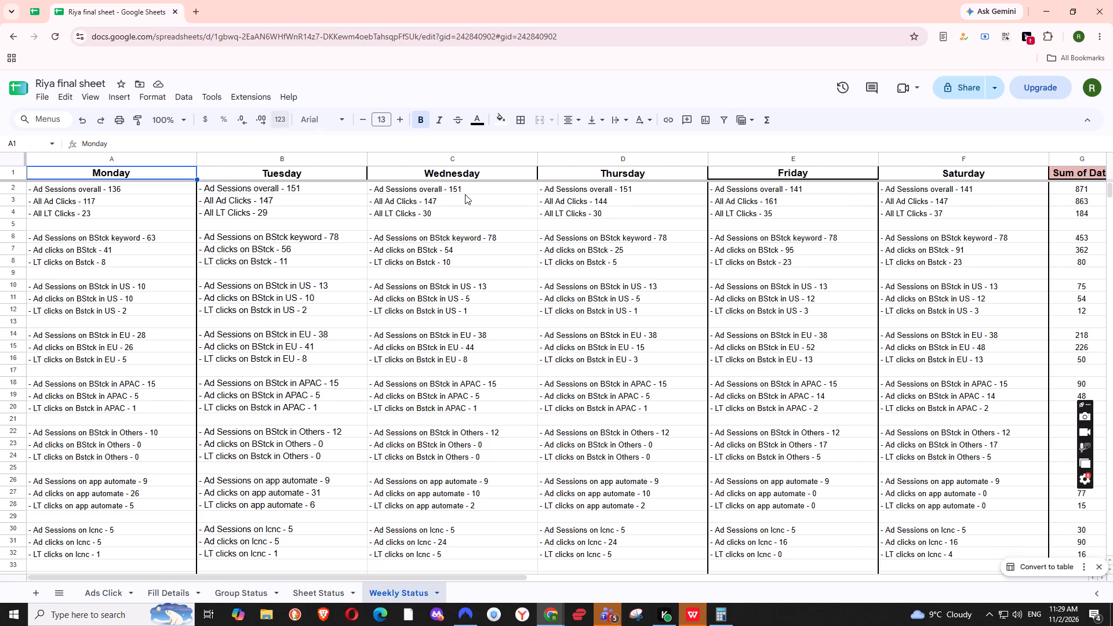
click(632, 362)
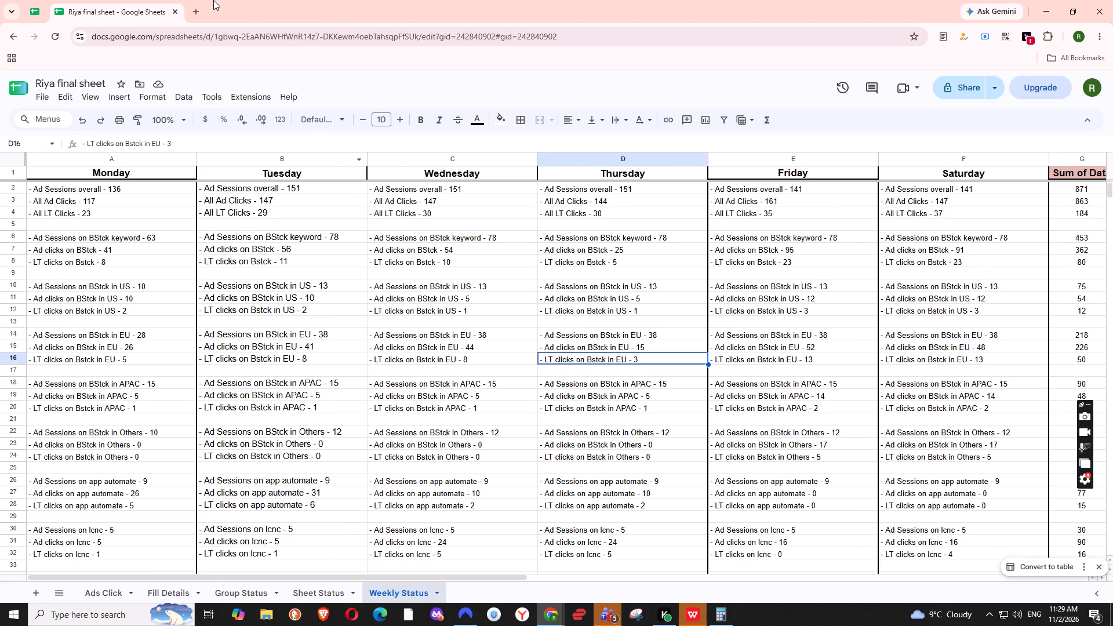
click(174, 9)
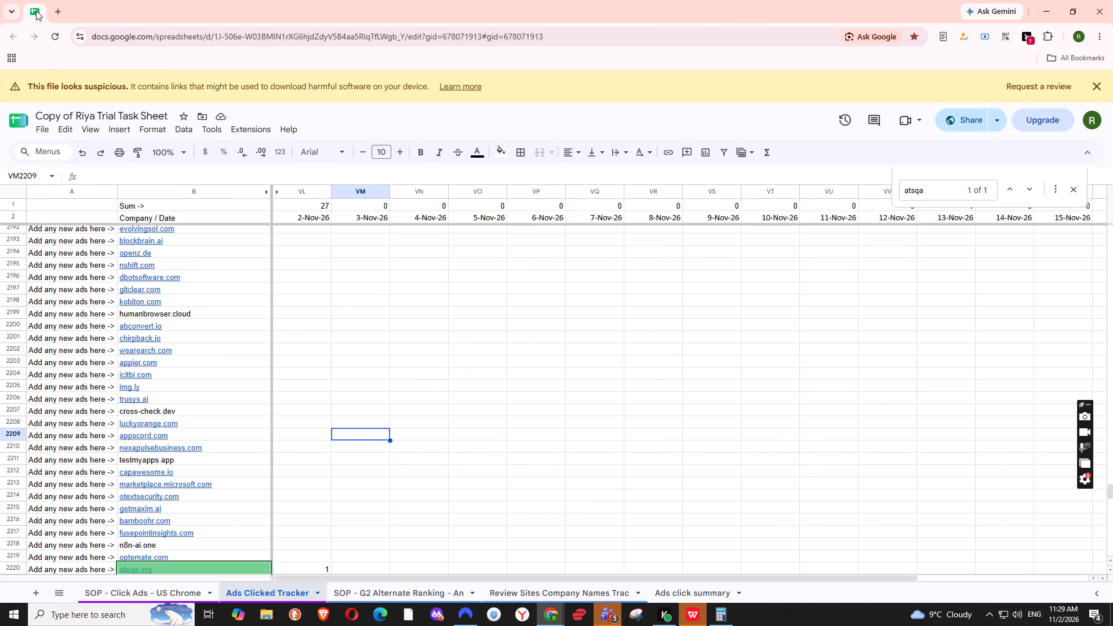
click(467, 485)
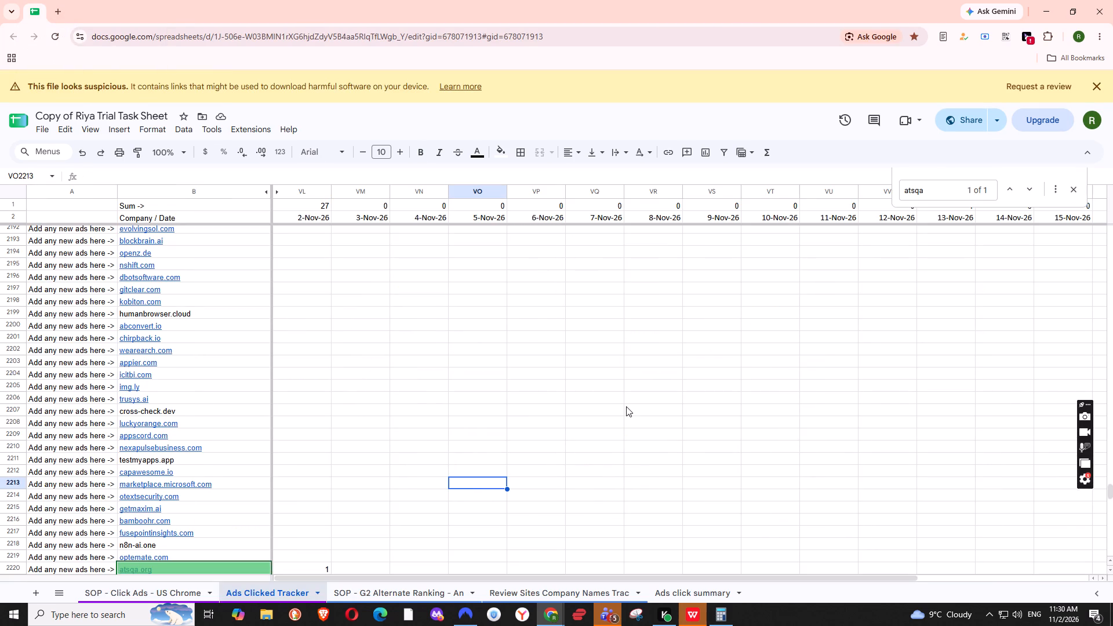